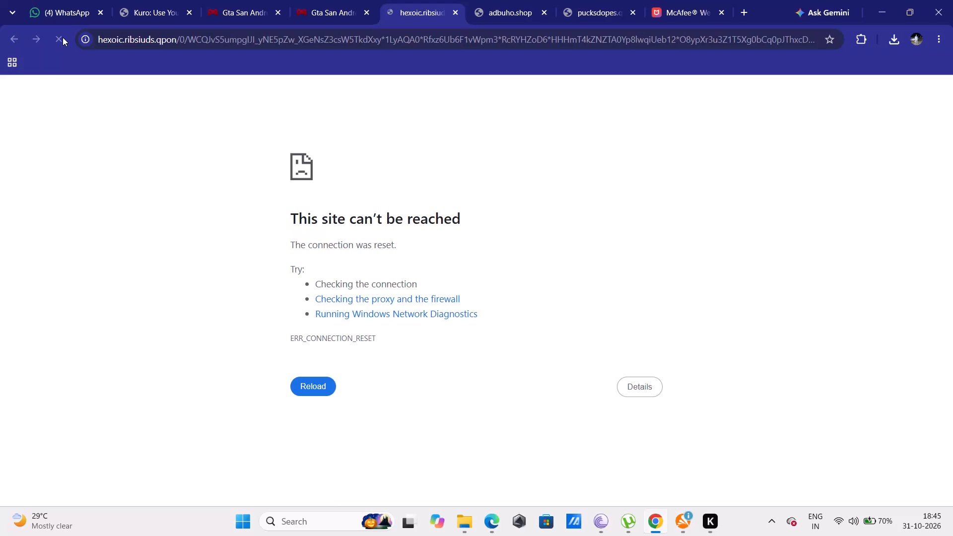
Return to the GTA San Andreas download page, dismiss its confirmation prompt, and close the blocked pop-up tab and antivirus alert.
{"action": "left_click", "coordinate": [63, 37]}
{"action": "left_click", "coordinate": [331, 8]}
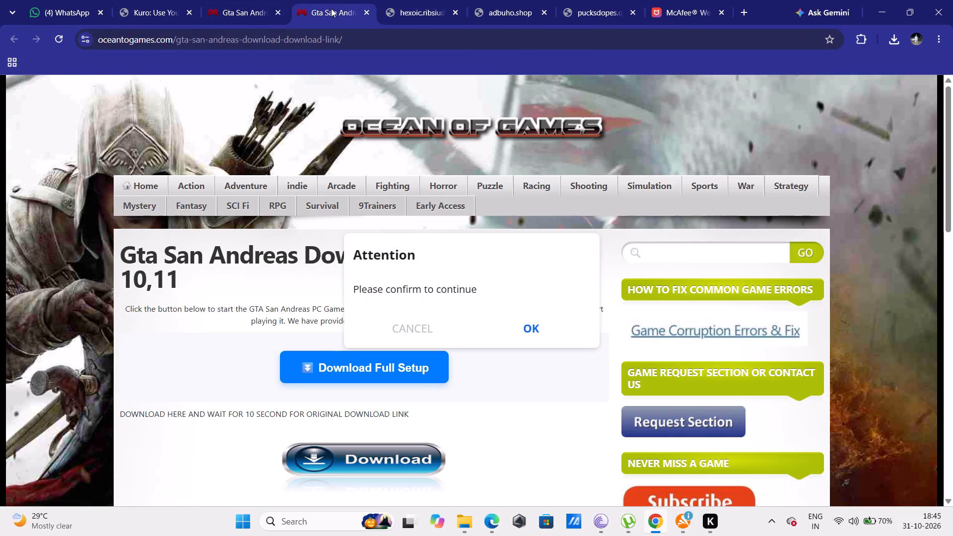
{"action": "left_click", "coordinate": [398, 331]}
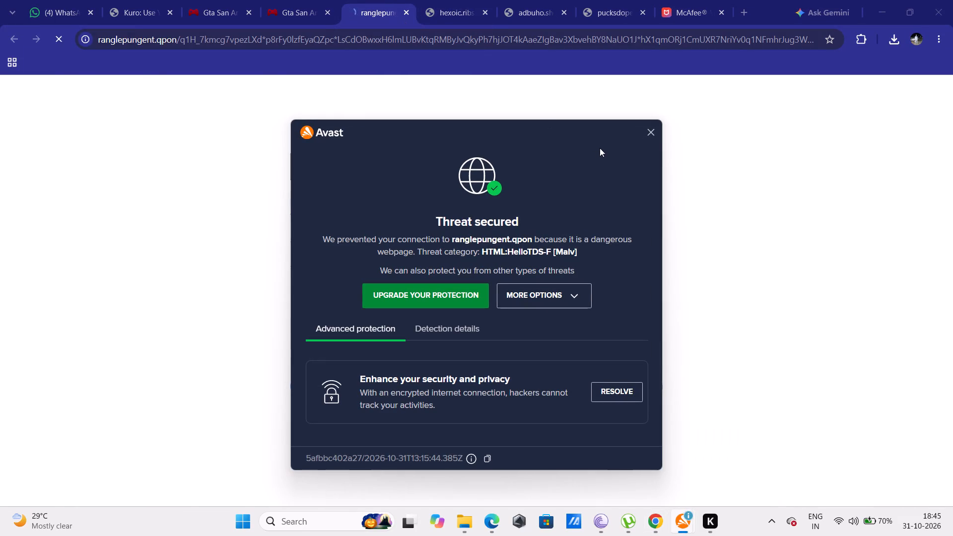
{"action": "left_click", "coordinate": [644, 131]}
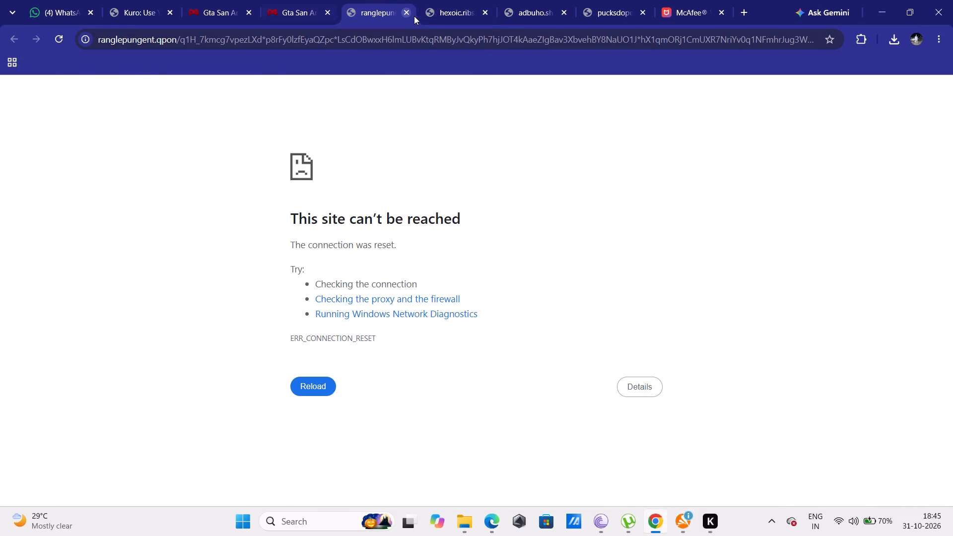
{"action": "left_click", "coordinate": [407, 13]}
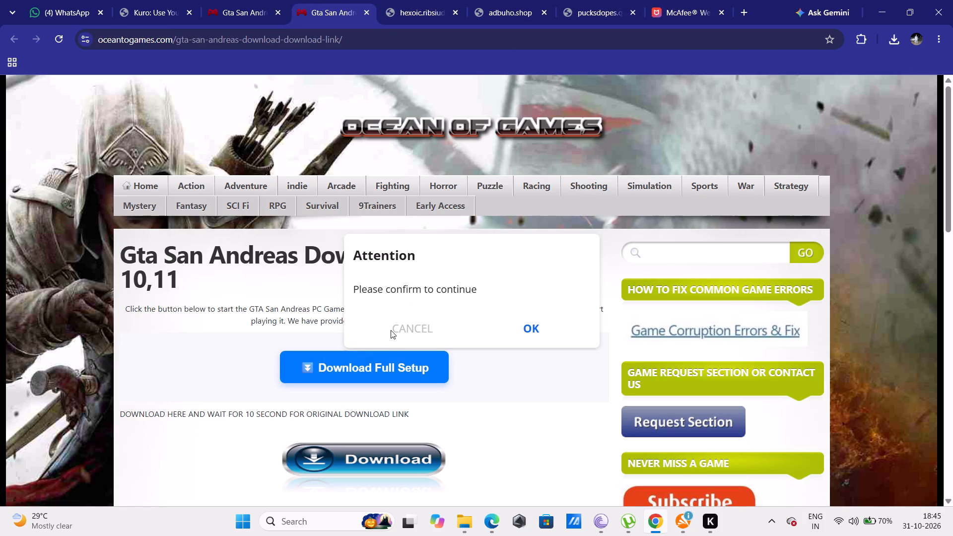
{"action": "left_click", "coordinate": [391, 330]}
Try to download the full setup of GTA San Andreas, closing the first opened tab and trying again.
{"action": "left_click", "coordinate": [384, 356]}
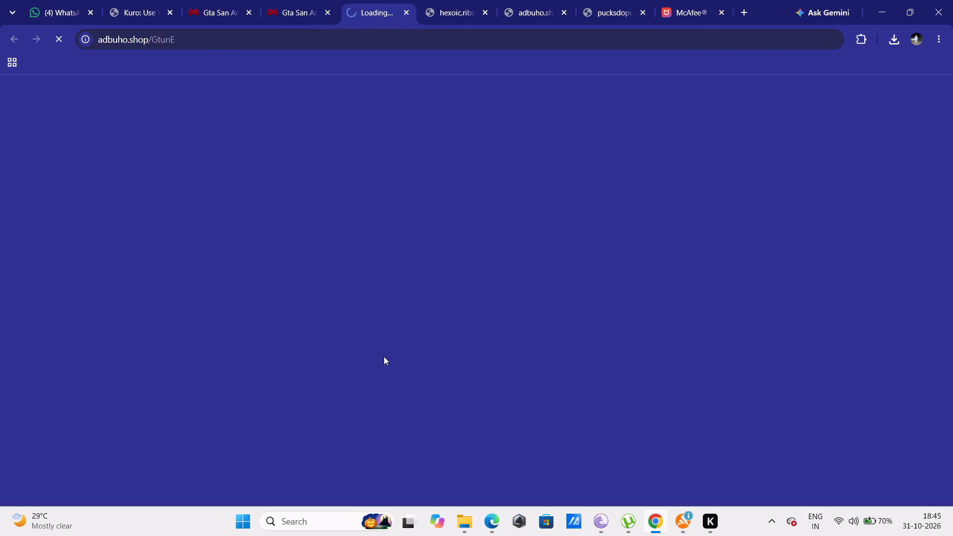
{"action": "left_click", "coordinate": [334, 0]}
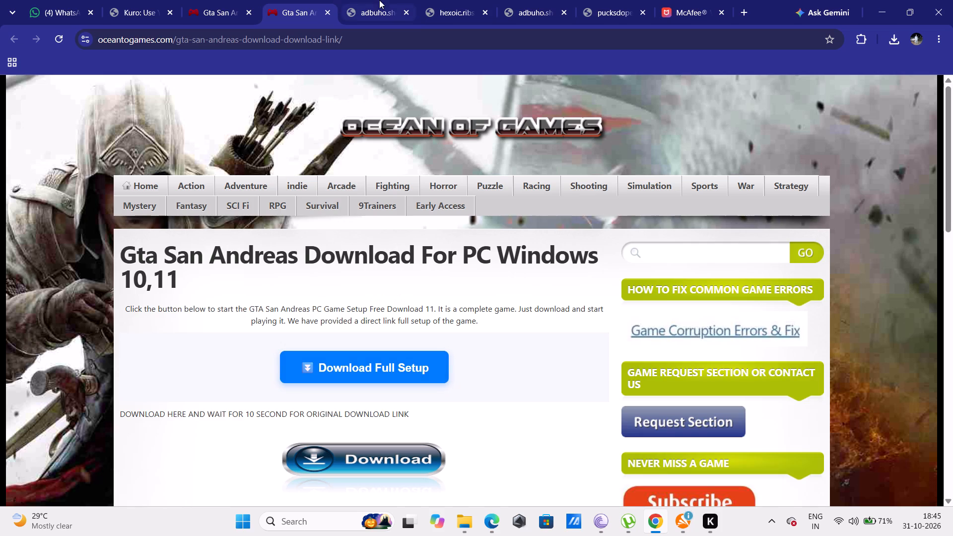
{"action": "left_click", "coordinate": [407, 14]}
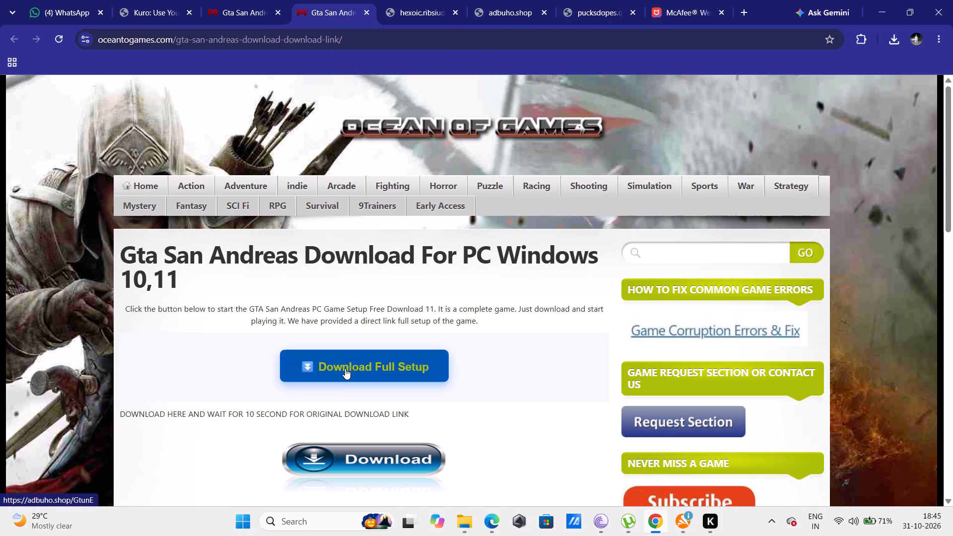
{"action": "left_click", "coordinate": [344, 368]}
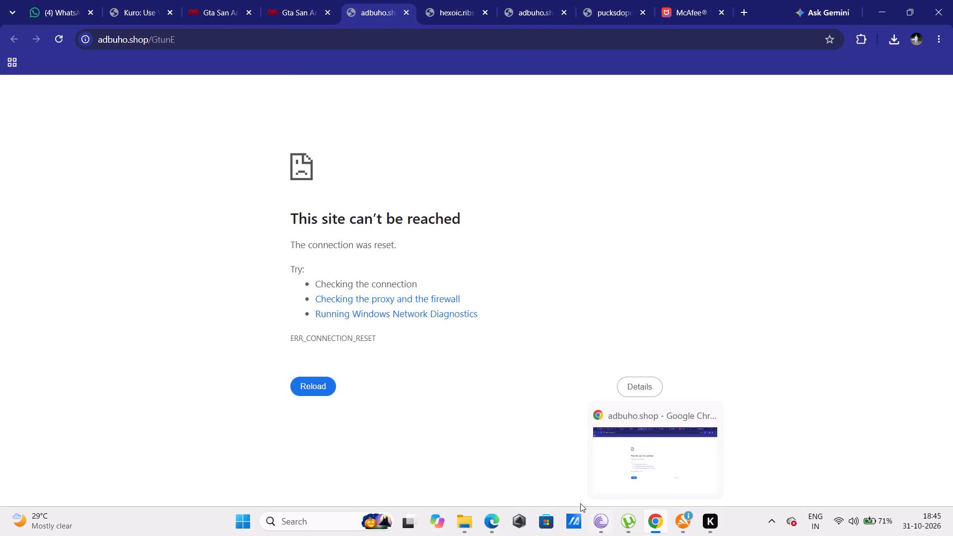
Open the Medicine_Recognition_and_Classification_Report document in Word from the Downloads folder.
{"action": "left_click", "coordinate": [455, 520]}
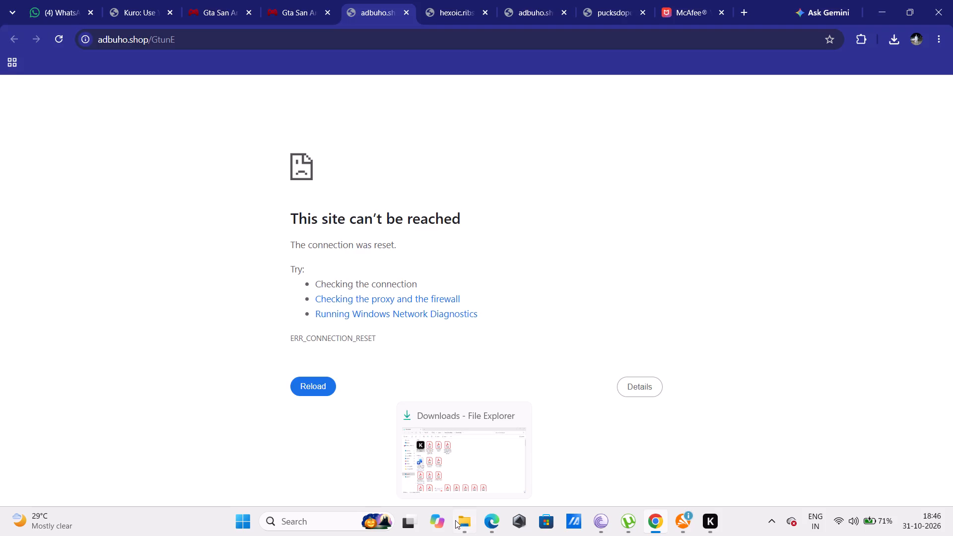
{"action": "double_click", "coordinate": [163, 265]}
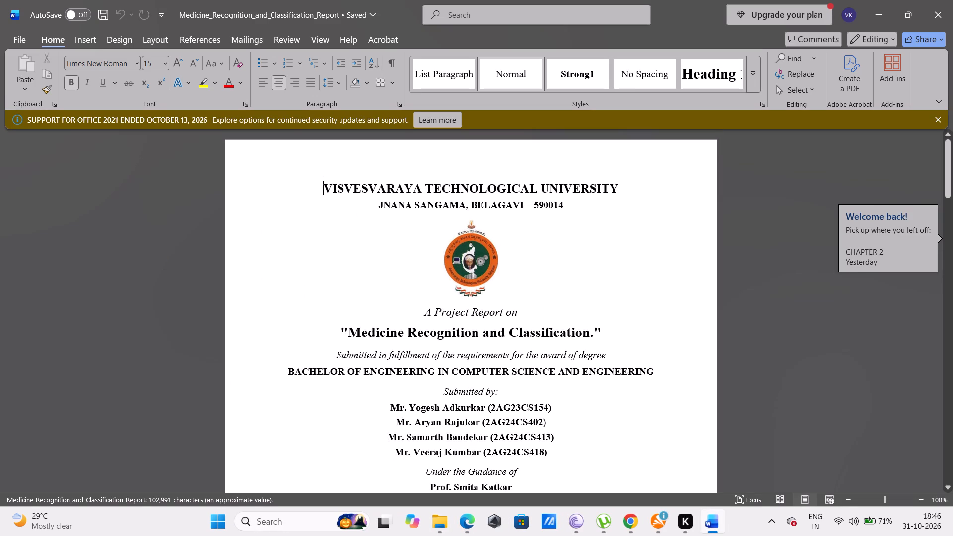
Skim the report from its title page through the problem statement and objectives, and go back to the start of Chapter 1.
{"action": "scroll", "coordinate": [163, 257], "scroll_direction": "down", "scroll_amount": 20}
{"action": "scroll", "coordinate": [155, 240], "scroll_direction": "down", "scroll_amount": 4}
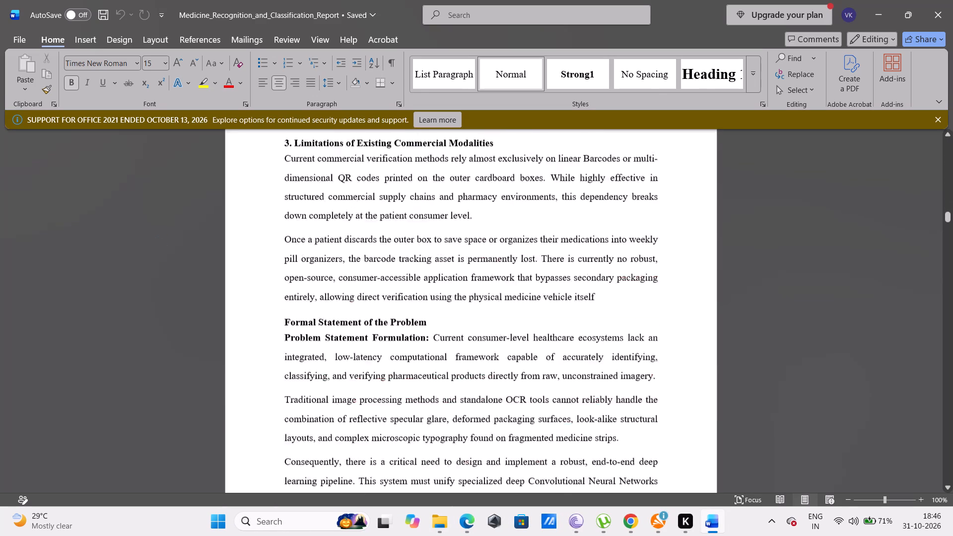
{"action": "scroll", "coordinate": [343, 247], "scroll_direction": "down", "scroll_amount": 7}
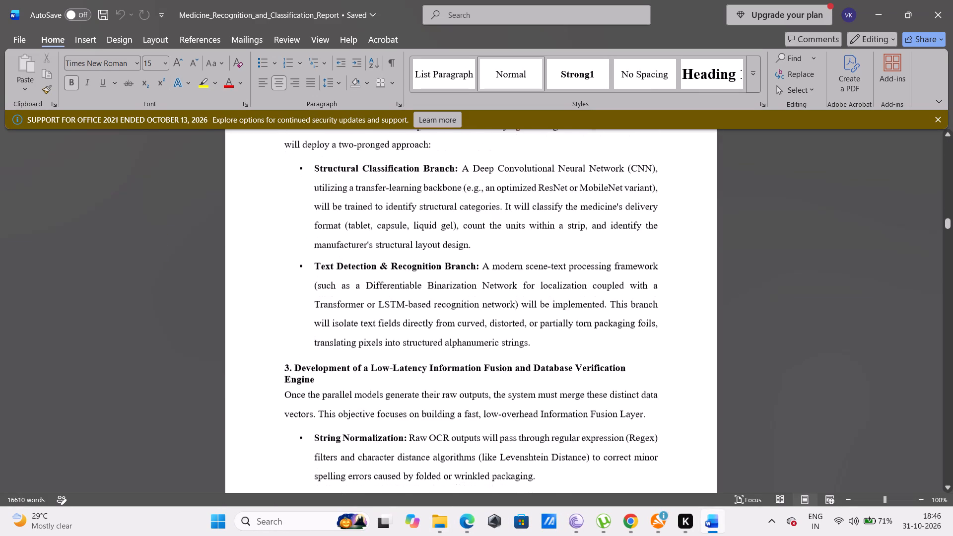
{"action": "scroll", "coordinate": [343, 247], "scroll_direction": "up", "scroll_amount": 10}
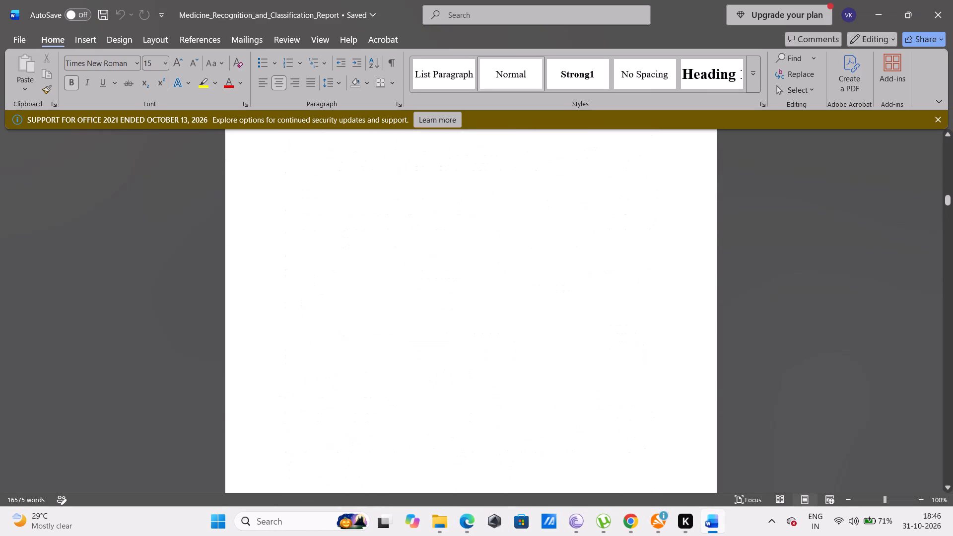
{"action": "scroll", "coordinate": [343, 247], "scroll_direction": "down", "scroll_amount": 1}
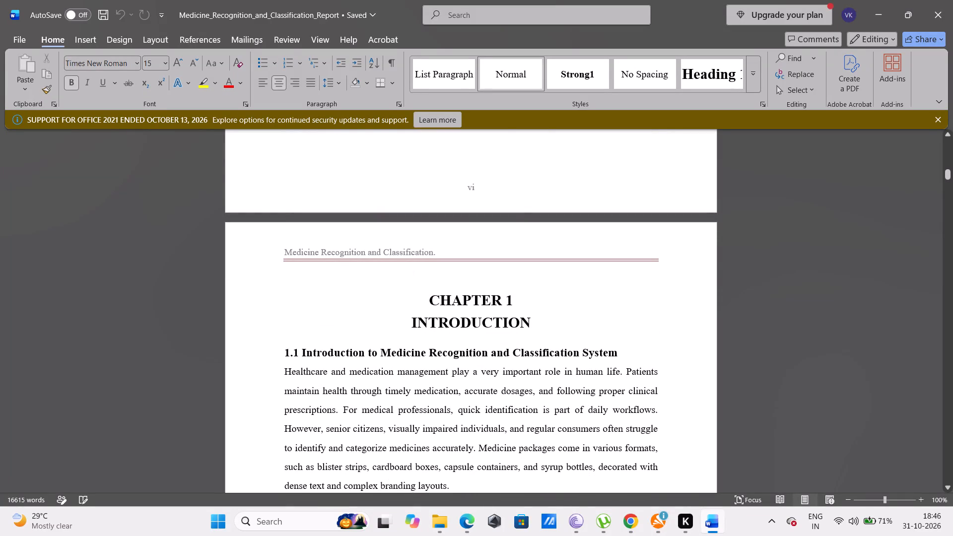
{"action": "left_click", "coordinate": [627, 519]}
{"action": "left_click", "coordinate": [746, 2]}
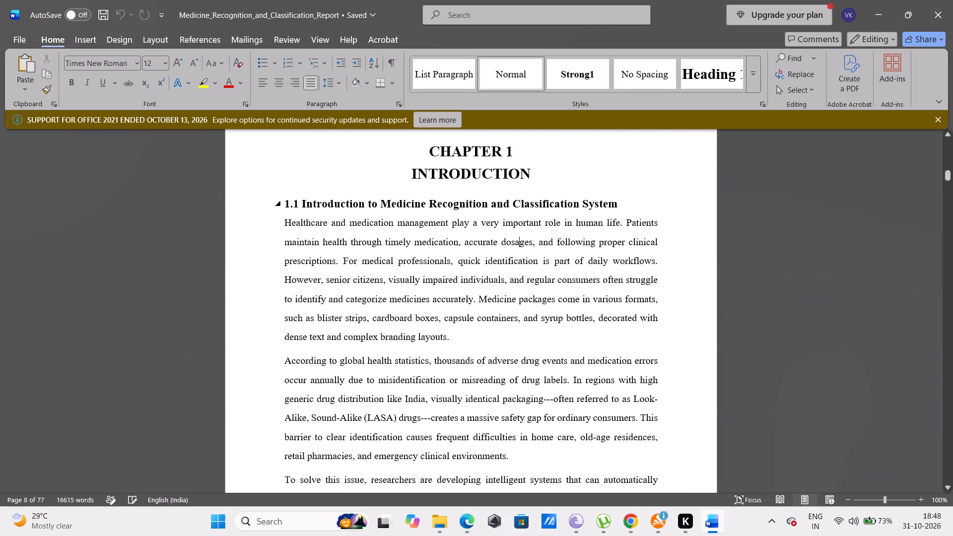
{"action": "left_click_drag", "start_coordinate": [283, 217], "coordinate": [477, 394]}
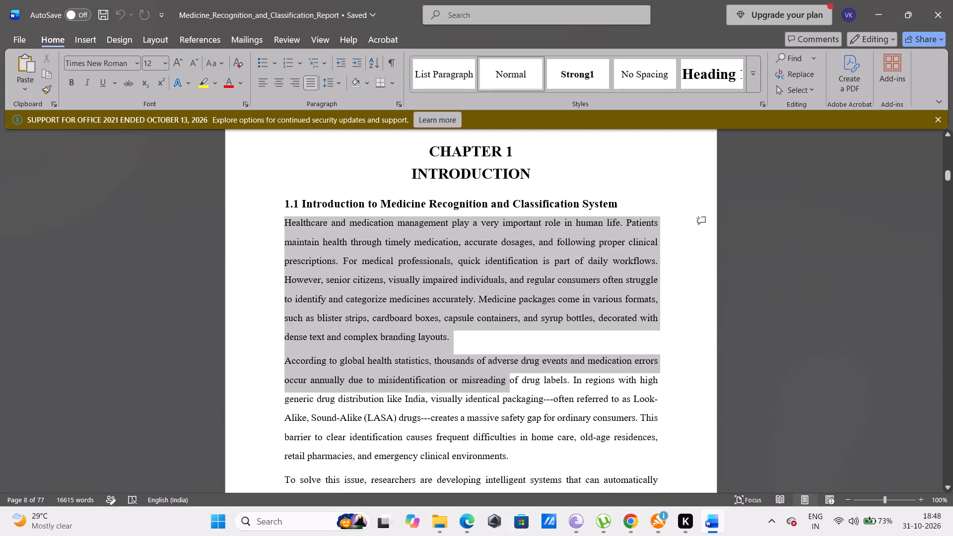
{"action": "left_click_drag", "start_coordinate": [477, 394], "coordinate": [516, 501]}
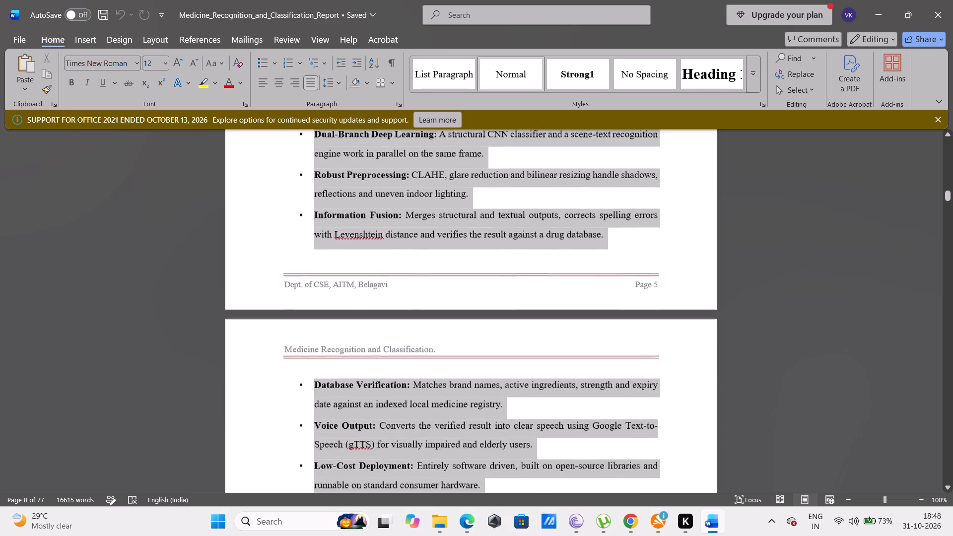
{"action": "left_click_drag", "start_coordinate": [516, 501], "coordinate": [516, 502]}
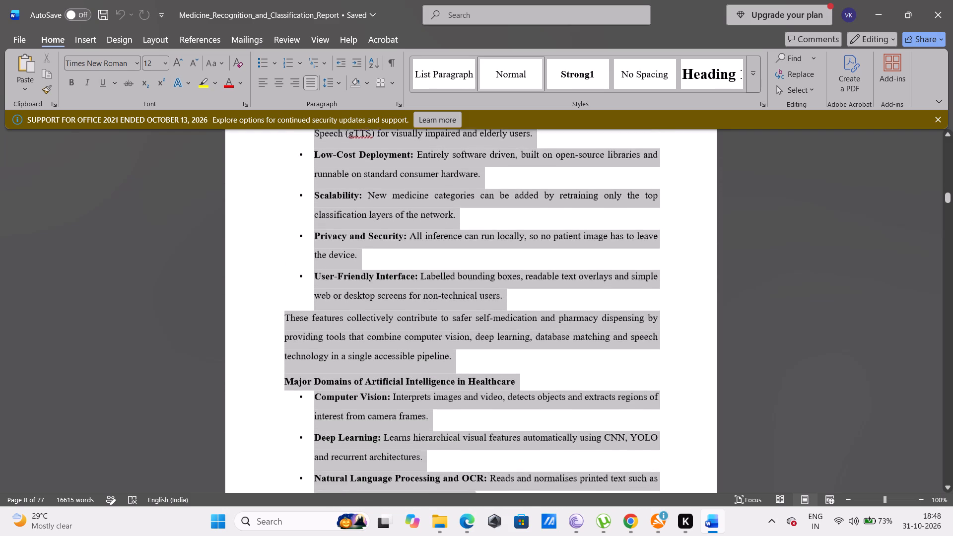
{"action": "left_click_drag", "start_coordinate": [516, 502], "coordinate": [516, 502]}
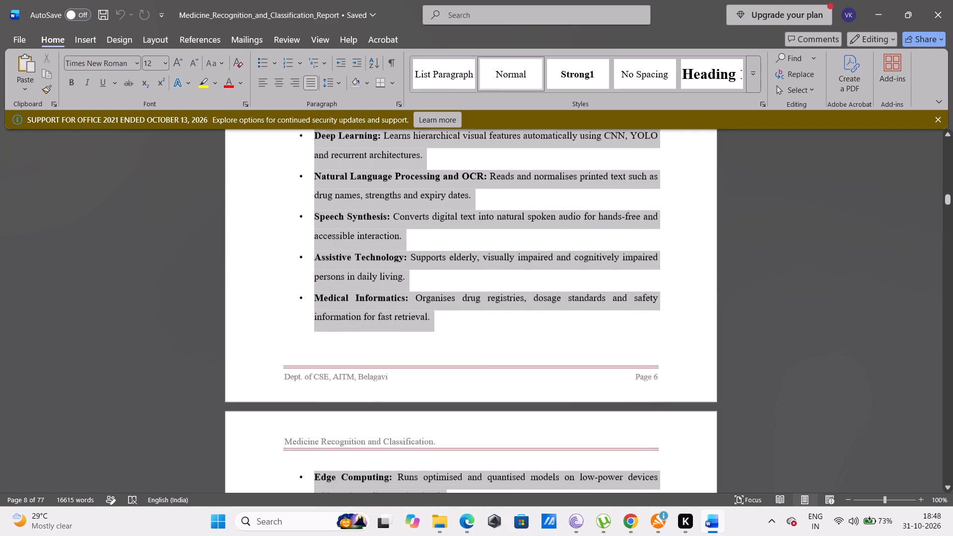
{"action": "left_click_drag", "start_coordinate": [516, 502], "coordinate": [527, 405]}
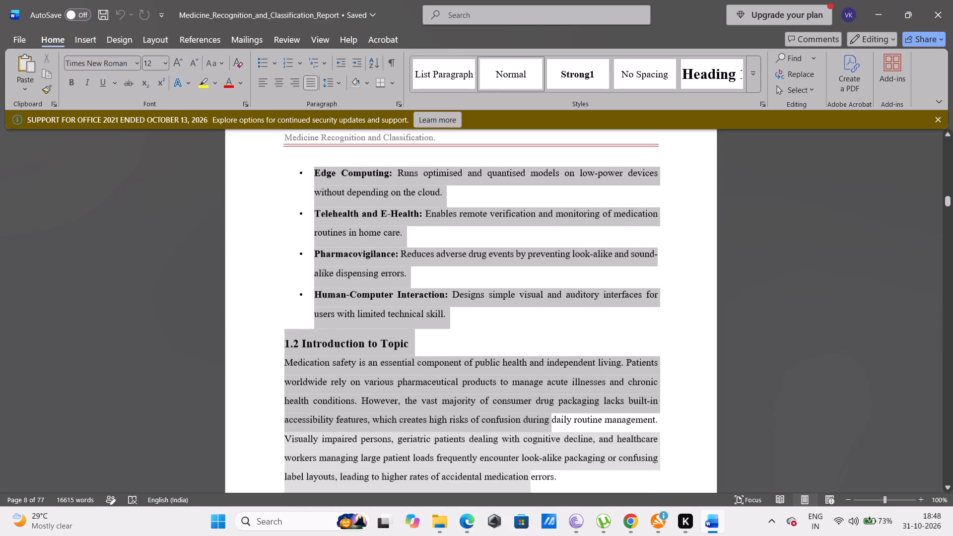
{"action": "left_click_drag", "start_coordinate": [527, 405], "coordinate": [511, 311]}
{"action": "key", "text": "ctrl+v"}
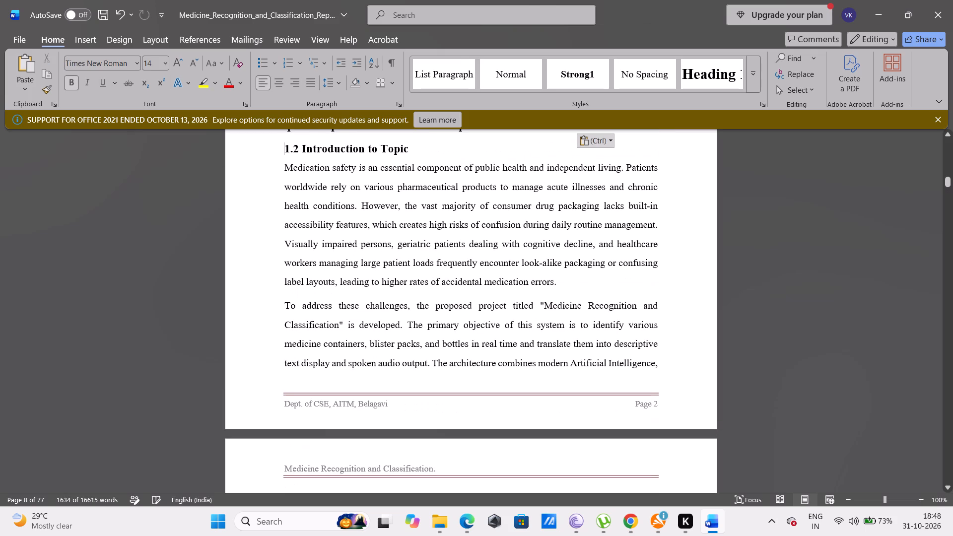
Review the pasted section 1.1 text from the Chapter 1 heading through the Note above heading 1.2.
{"action": "scroll", "coordinate": [511, 312], "scroll_direction": "up", "scroll_amount": 7}
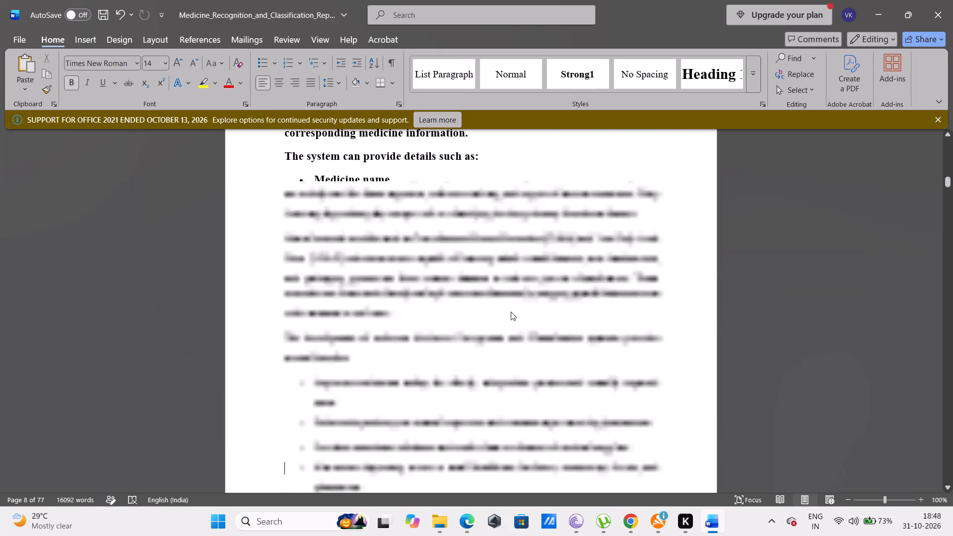
{"action": "scroll", "coordinate": [511, 312], "scroll_direction": "up", "scroll_amount": 2}
{"action": "scroll", "coordinate": [511, 312], "scroll_direction": "down", "scroll_amount": 1}
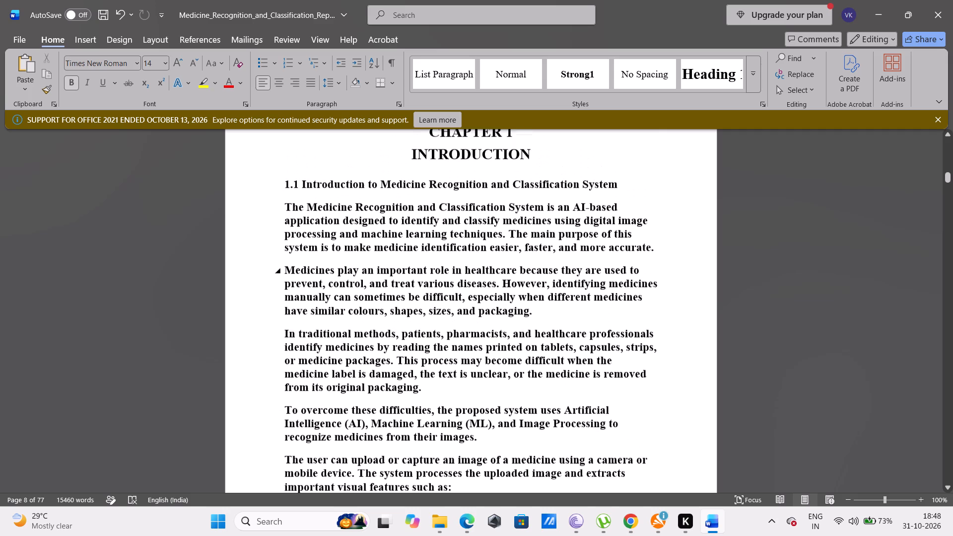
{"action": "scroll", "coordinate": [511, 312], "scroll_direction": "down", "scroll_amount": 2}
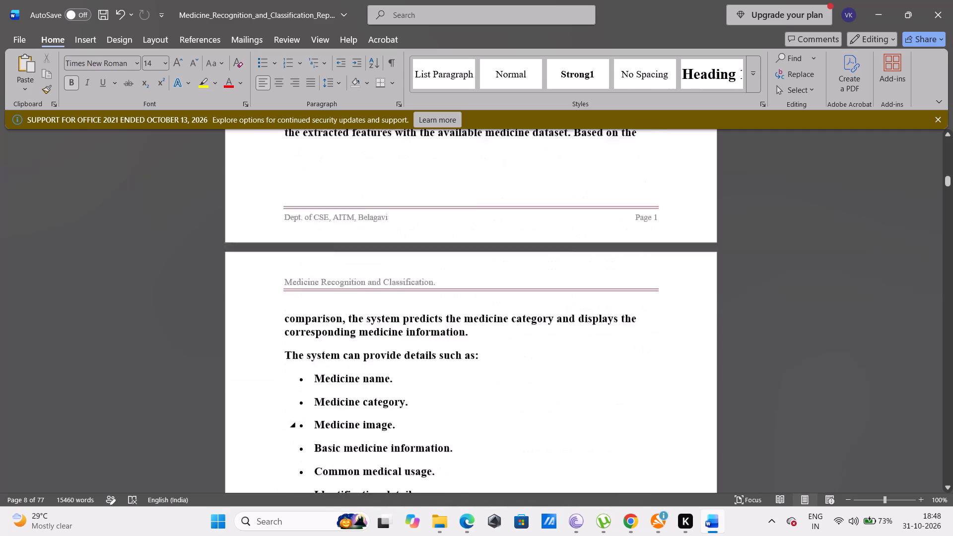
{"action": "scroll", "coordinate": [511, 312], "scroll_direction": "down", "scroll_amount": 1}
{"action": "scroll", "coordinate": [511, 312], "scroll_direction": "up", "scroll_amount": 1}
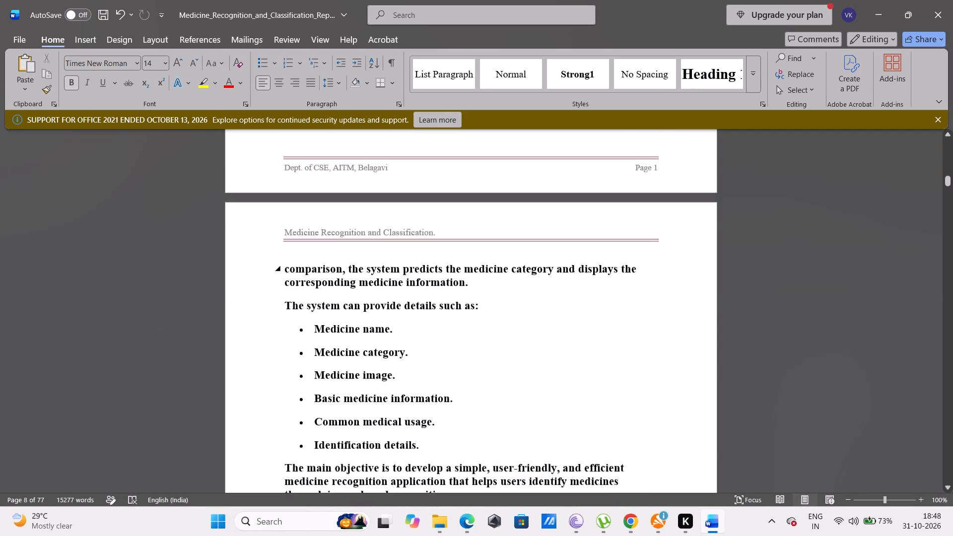
{"action": "scroll", "coordinate": [511, 312], "scroll_direction": "down", "scroll_amount": 2}
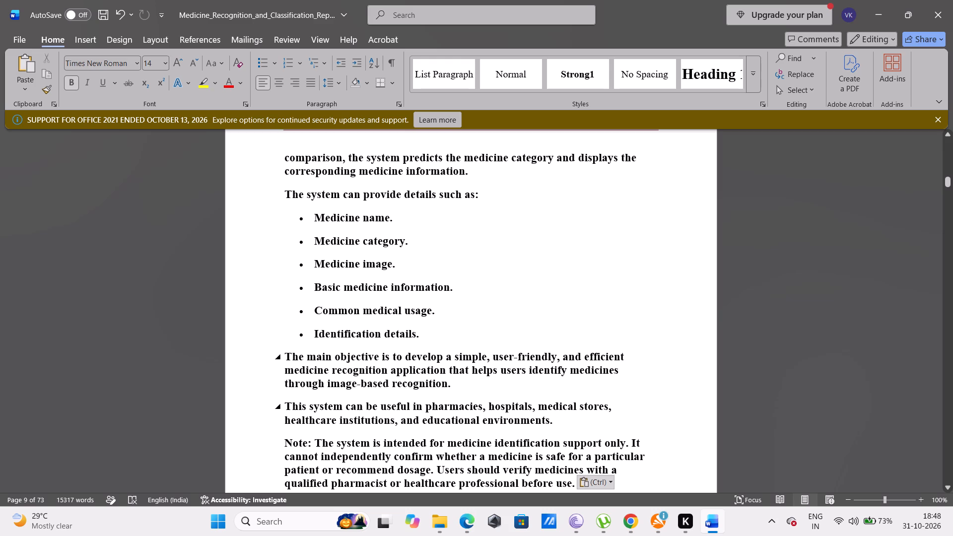
{"action": "scroll", "coordinate": [606, 424], "scroll_direction": "down", "scroll_amount": 1}
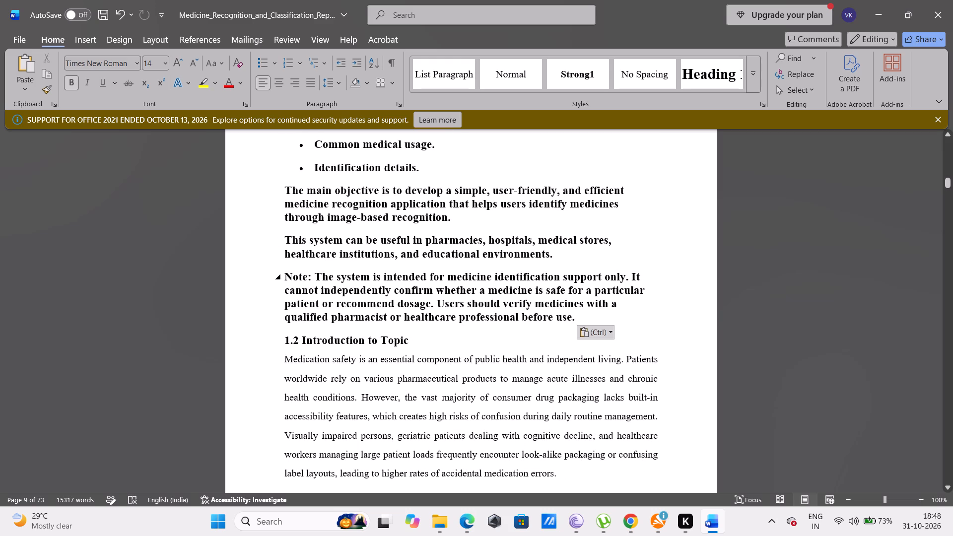
Replace the section 1.1 body, from its opening paragraph through the Note, with the copied ChatGPT text again.
{"action": "left_click", "coordinate": [588, 318]}
{"action": "left_click_drag", "start_coordinate": [588, 318], "coordinate": [400, 113]}
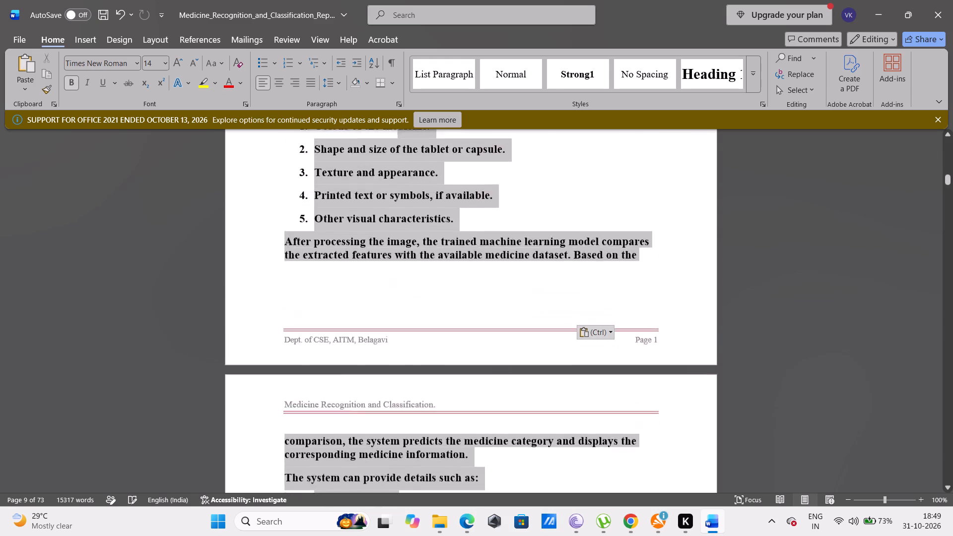
{"action": "left_click_drag", "start_coordinate": [400, 113], "coordinate": [449, 417]}
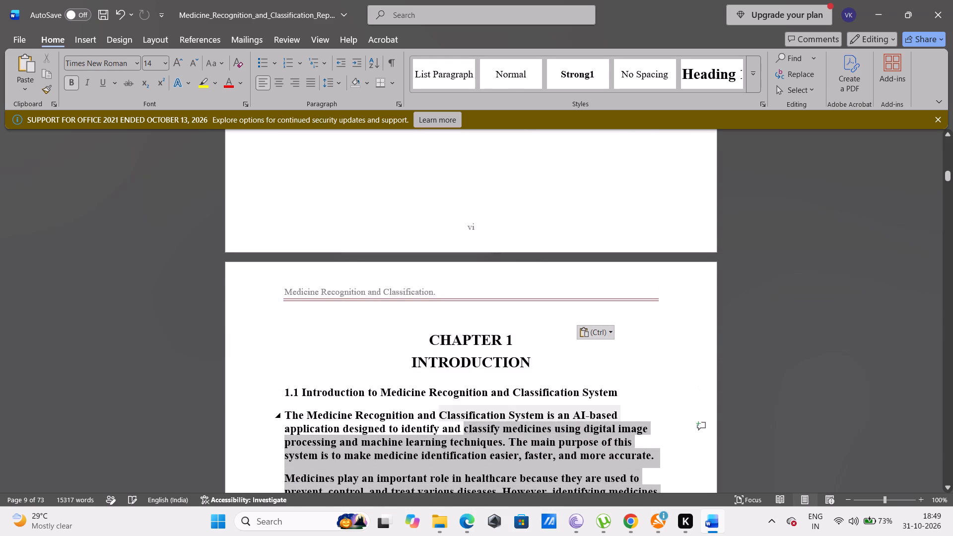
{"action": "left_click_drag", "start_coordinate": [449, 417], "coordinate": [287, 416]}
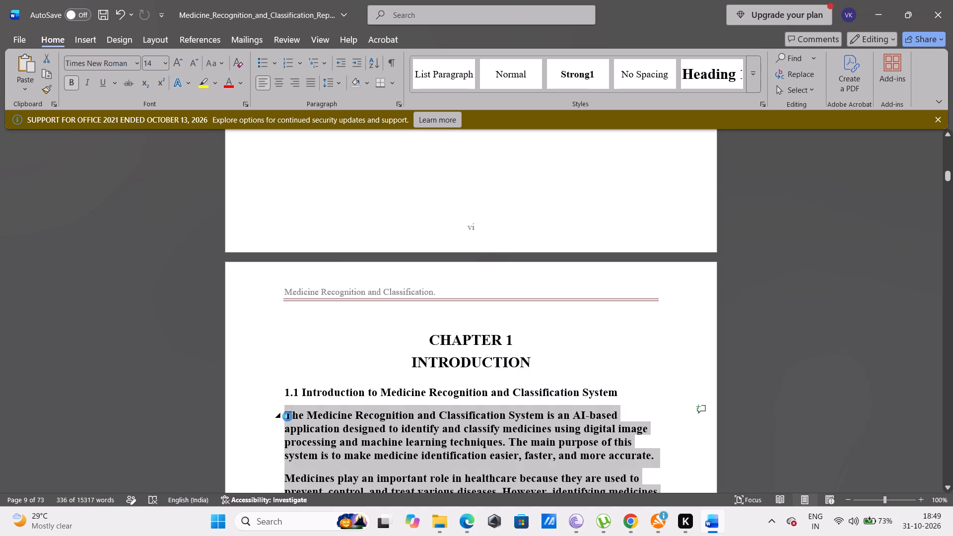
{"action": "key", "text": "ctrl+v"}
{"action": "scroll", "coordinate": [287, 416], "scroll_direction": "down", "scroll_amount": 1}
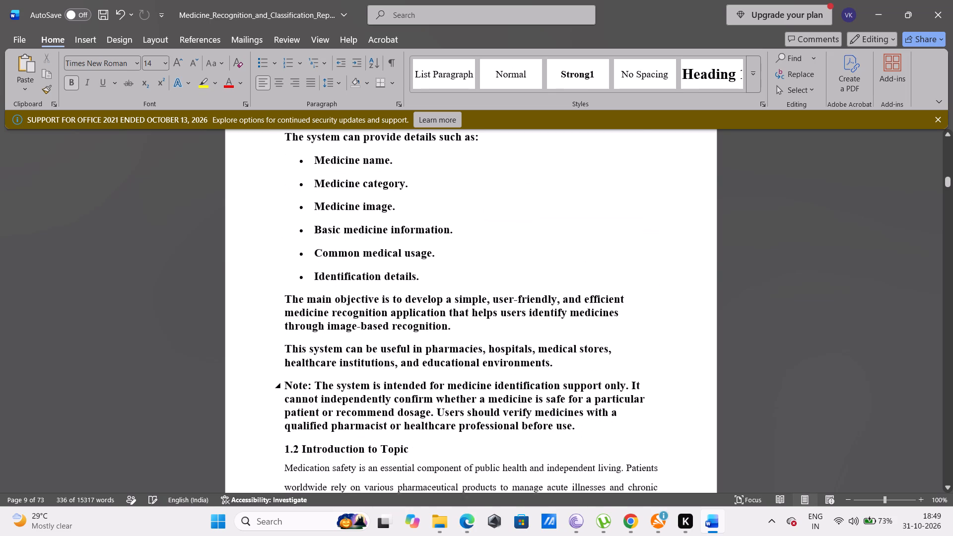
Format the section 1.1 body, from its opening paragraph through the Note, as 12 pt text without bold.
{"action": "left_click", "coordinate": [573, 420]}
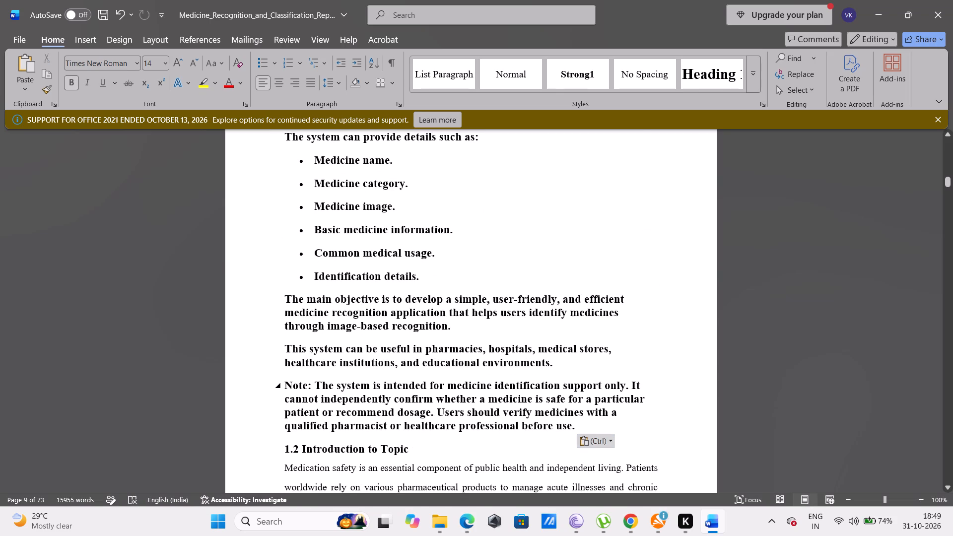
{"action": "left_click", "coordinate": [579, 424]}
{"action": "left_click_drag", "start_coordinate": [579, 424], "coordinate": [369, 110]}
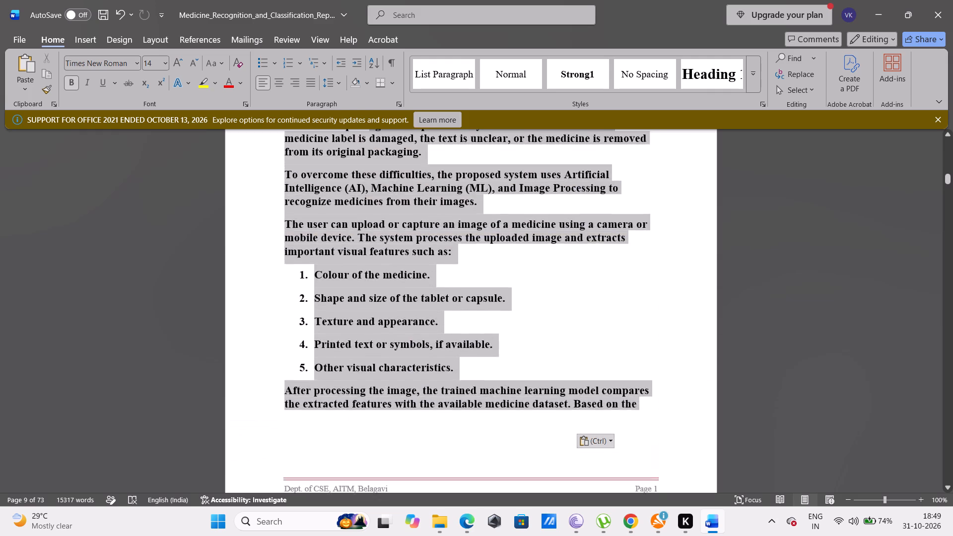
{"action": "left_click_drag", "start_coordinate": [369, 110], "coordinate": [293, 347]}
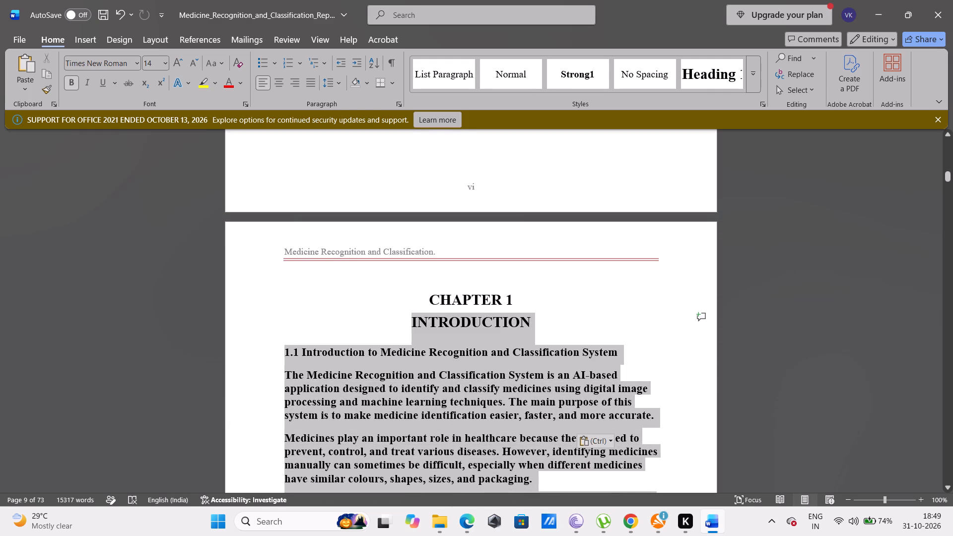
{"action": "left_click_drag", "start_coordinate": [293, 347], "coordinate": [281, 373]}
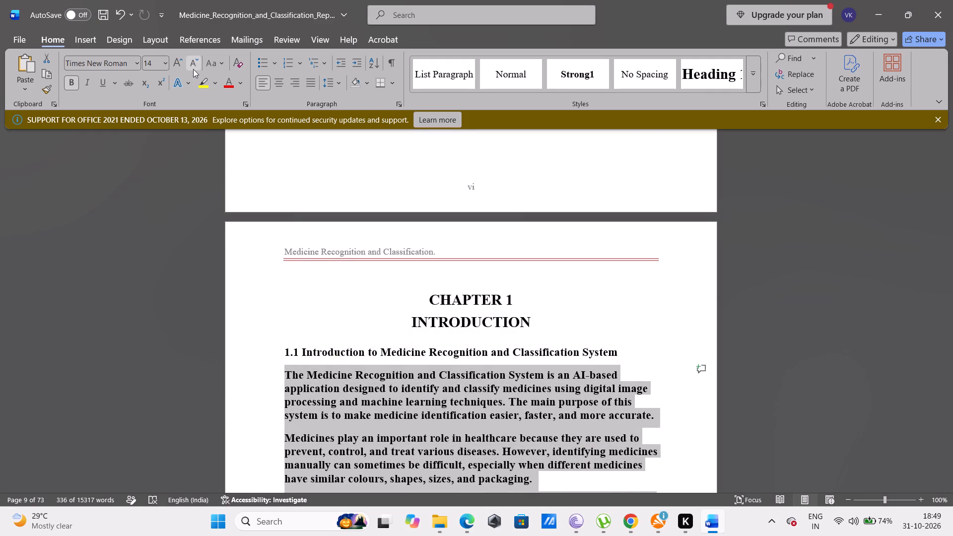
{"action": "left_click", "coordinate": [193, 69]}
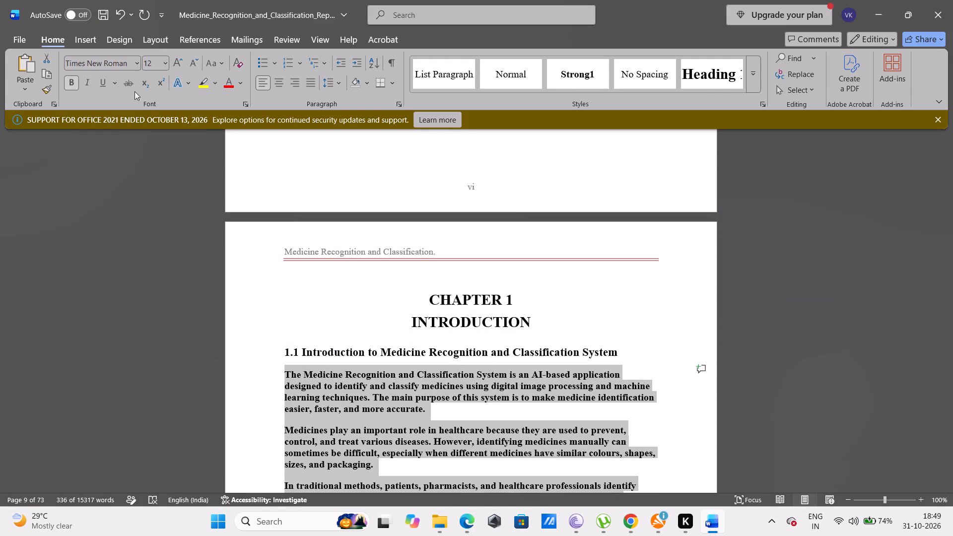
{"action": "left_click", "coordinate": [75, 86]}
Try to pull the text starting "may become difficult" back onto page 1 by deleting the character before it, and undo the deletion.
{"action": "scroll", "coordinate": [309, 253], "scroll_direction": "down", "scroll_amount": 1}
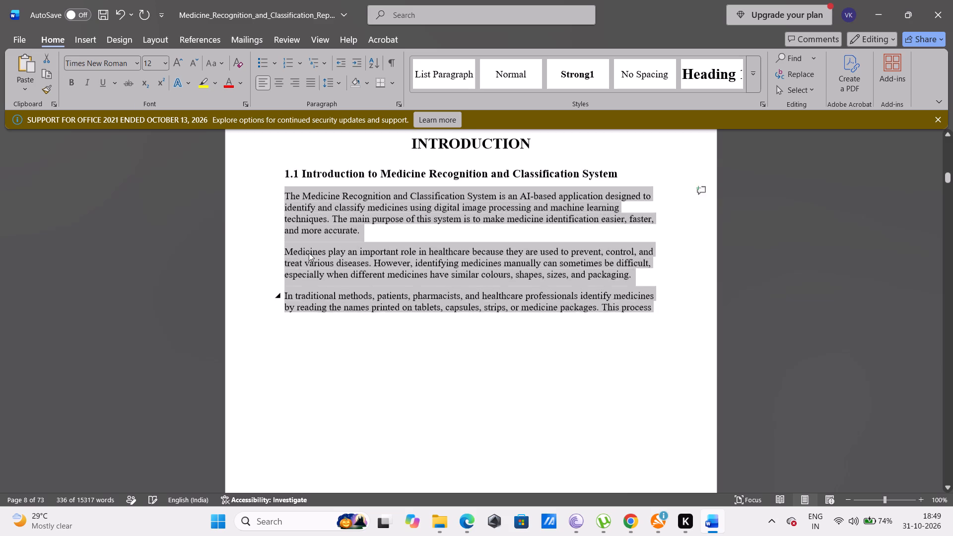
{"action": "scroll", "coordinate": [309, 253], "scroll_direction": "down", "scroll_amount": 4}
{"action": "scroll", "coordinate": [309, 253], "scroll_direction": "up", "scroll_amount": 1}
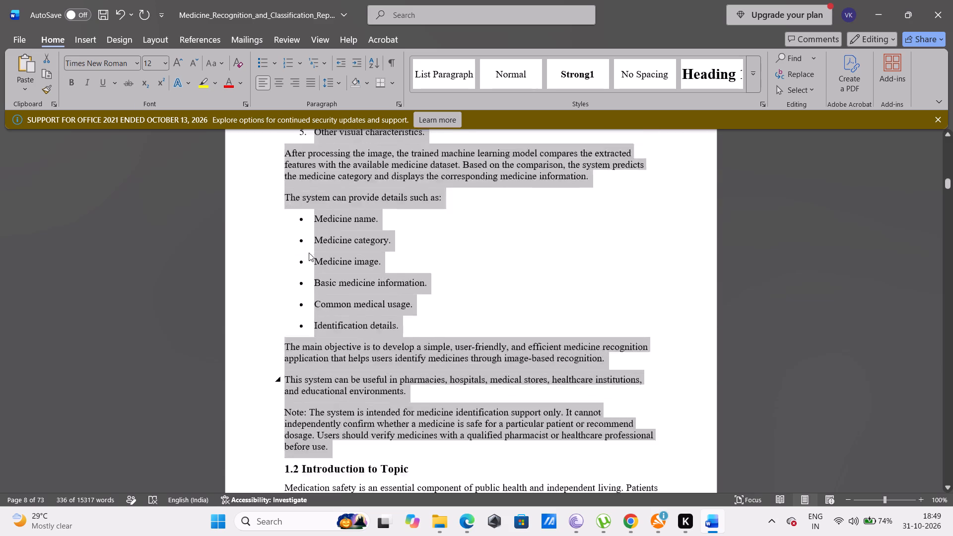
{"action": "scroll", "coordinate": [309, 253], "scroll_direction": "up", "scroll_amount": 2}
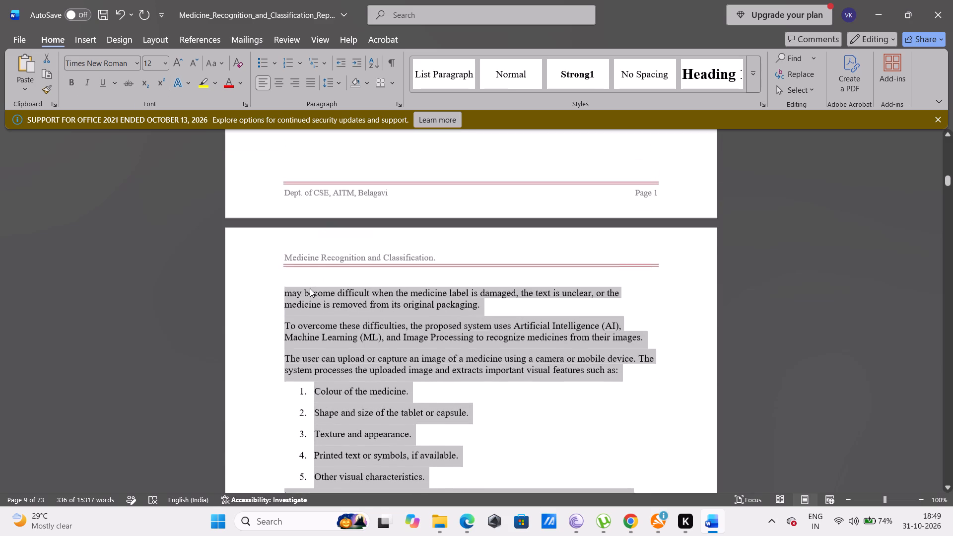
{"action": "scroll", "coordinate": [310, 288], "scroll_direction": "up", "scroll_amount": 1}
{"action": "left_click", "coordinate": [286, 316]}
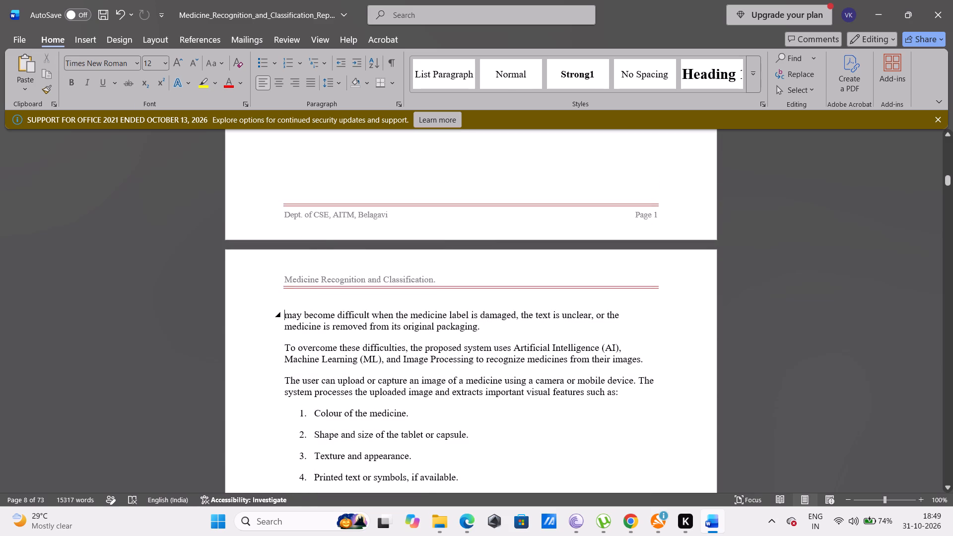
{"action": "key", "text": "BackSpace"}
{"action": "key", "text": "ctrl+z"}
Cut the section 1.1 text from "may become difficult" through the end of the Note.
{"action": "scroll", "coordinate": [320, 328], "scroll_direction": "up", "scroll_amount": 4}
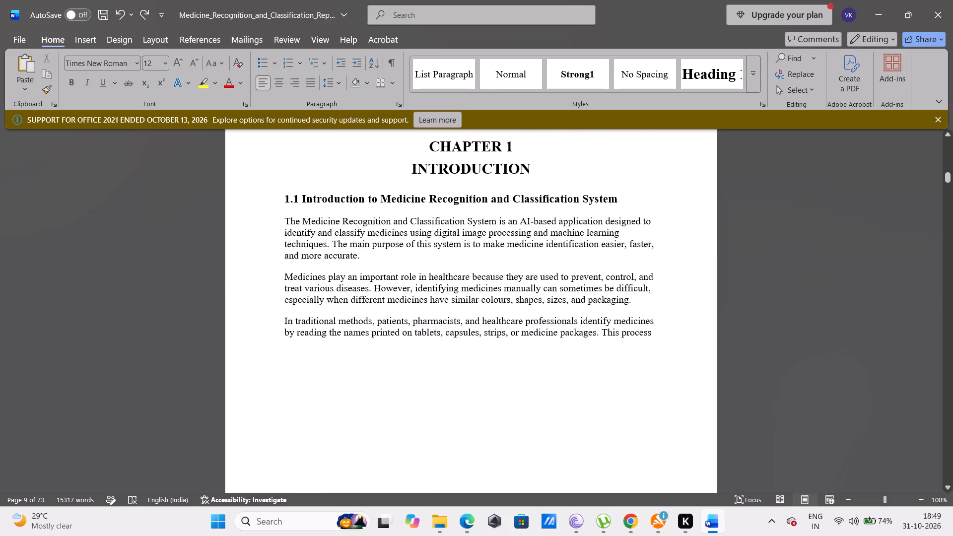
{"action": "scroll", "coordinate": [568, 360], "scroll_direction": "down", "scroll_amount": 3}
{"action": "right_click", "coordinate": [568, 360]}
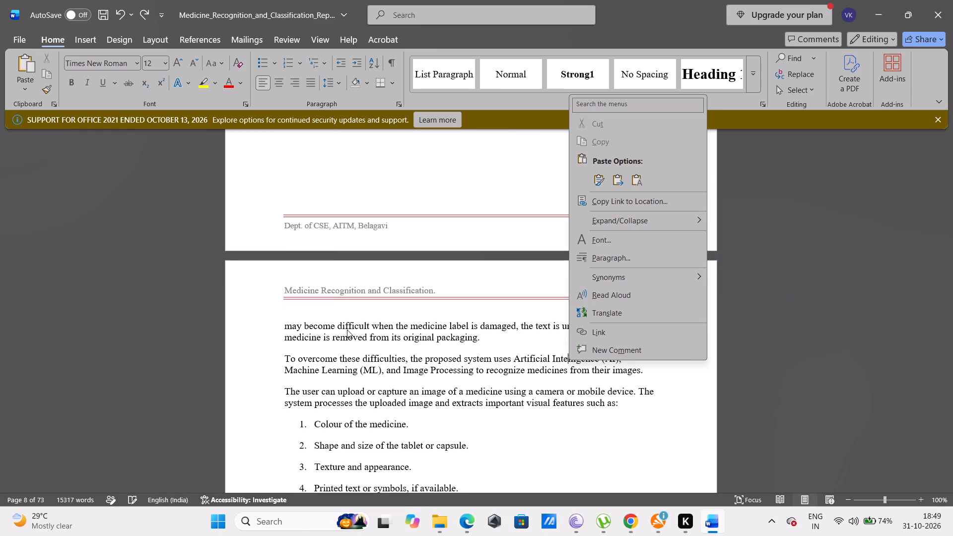
{"action": "left_click", "coordinate": [347, 330]}
{"action": "left_click_drag", "start_coordinate": [286, 331], "coordinate": [497, 505]}
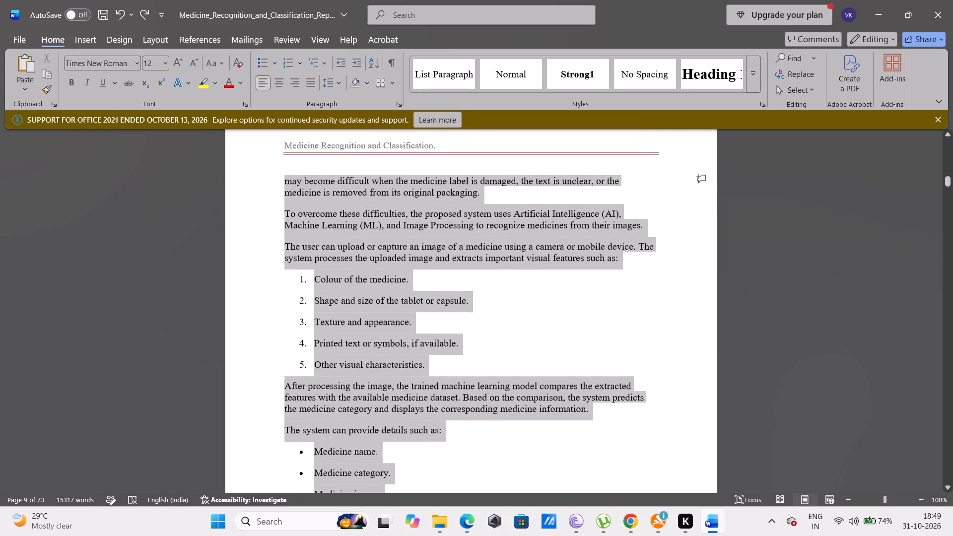
{"action": "left_click_drag", "start_coordinate": [497, 505], "coordinate": [504, 440]}
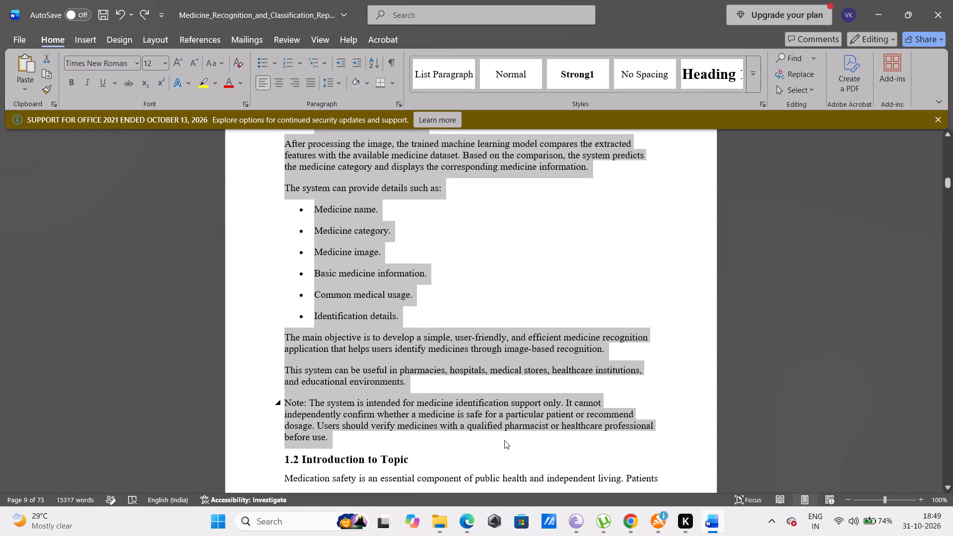
{"action": "key", "text": "ctrl+x"}
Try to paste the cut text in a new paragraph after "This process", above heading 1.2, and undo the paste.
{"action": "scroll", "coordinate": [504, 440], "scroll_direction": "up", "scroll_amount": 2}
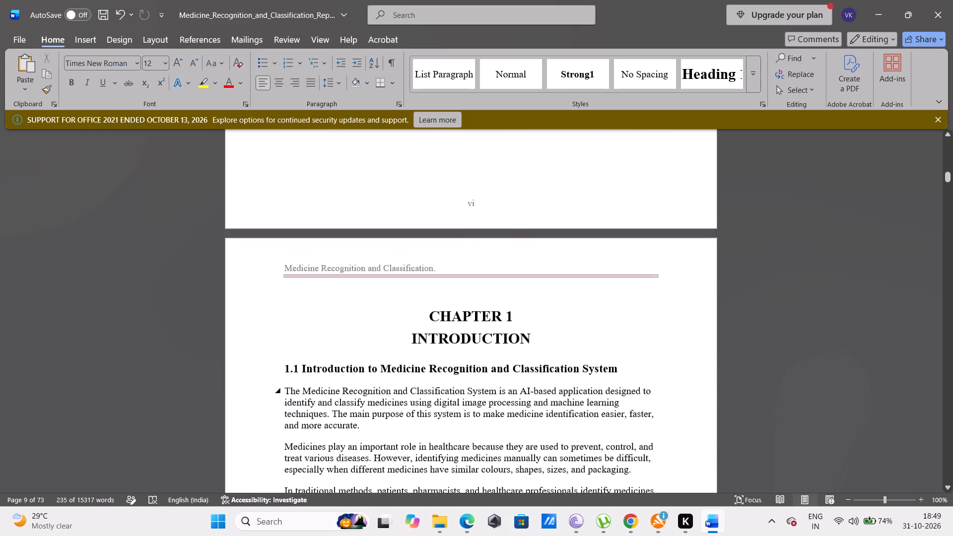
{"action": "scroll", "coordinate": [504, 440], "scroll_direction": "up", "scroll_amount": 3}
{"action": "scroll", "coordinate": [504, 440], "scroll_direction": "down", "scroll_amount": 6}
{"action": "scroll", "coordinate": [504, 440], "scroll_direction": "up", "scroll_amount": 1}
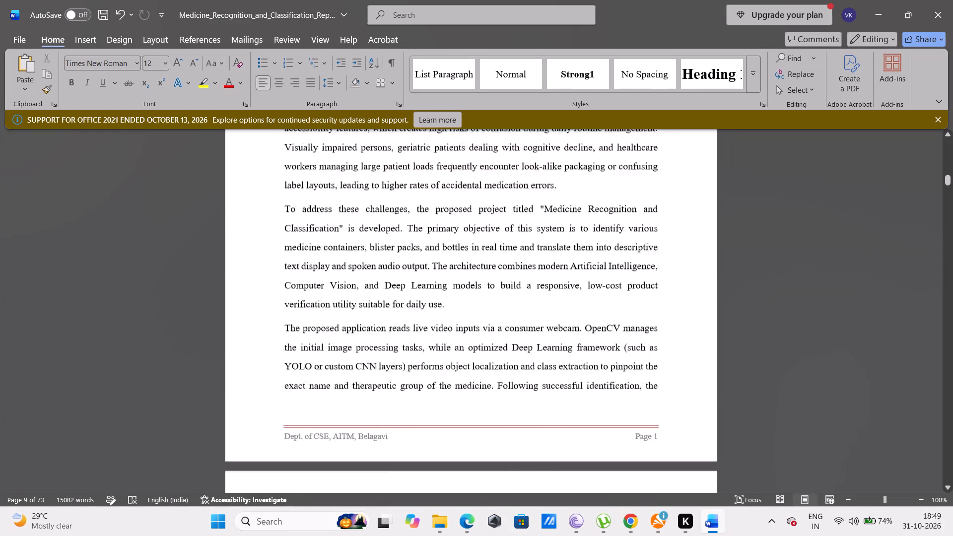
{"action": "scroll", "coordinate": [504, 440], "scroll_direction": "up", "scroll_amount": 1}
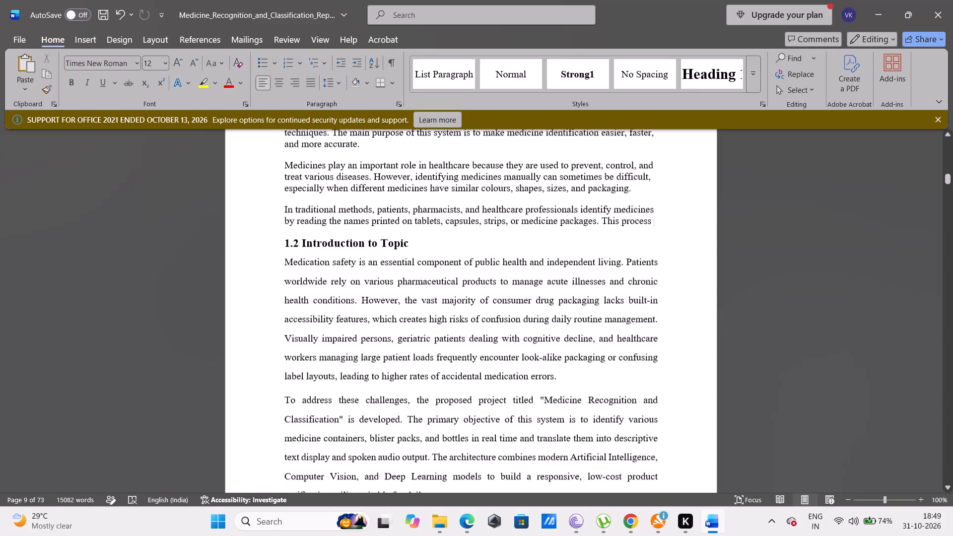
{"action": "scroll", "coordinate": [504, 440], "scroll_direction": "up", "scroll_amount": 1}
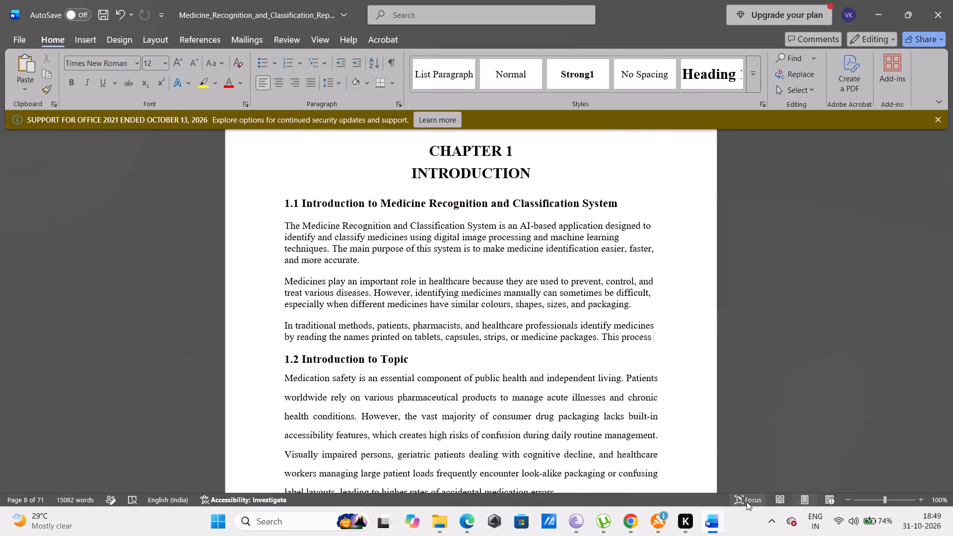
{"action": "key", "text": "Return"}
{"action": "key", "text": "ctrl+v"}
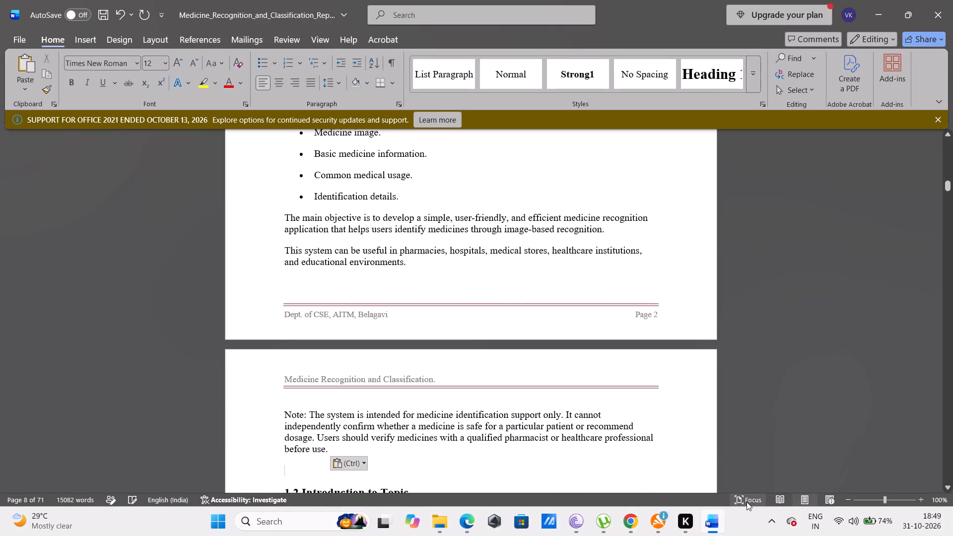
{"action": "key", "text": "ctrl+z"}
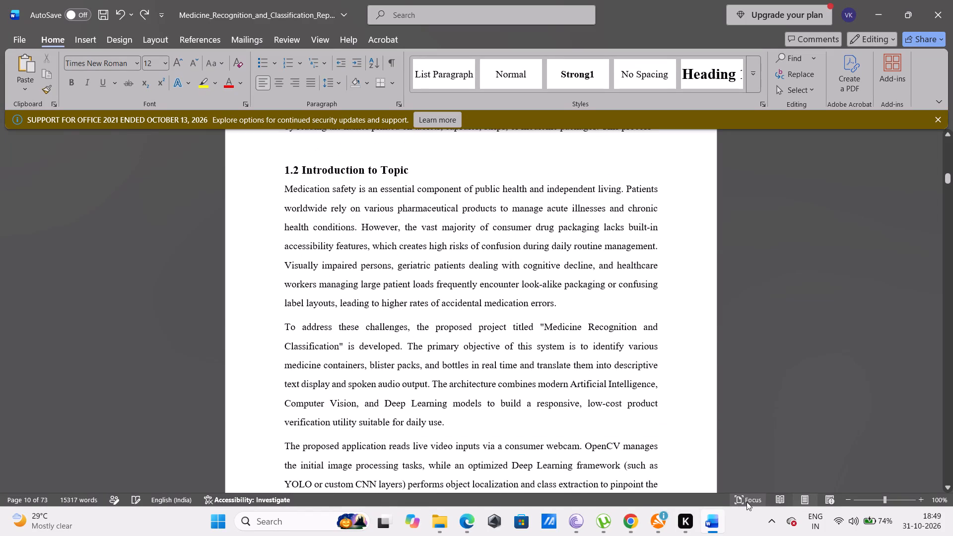
Paste the cut text directly after "This process" at the end of section 1.1's third paragraph, without a paragraph break.
{"action": "scroll", "coordinate": [686, 535], "scroll_direction": "up", "scroll_amount": 2}
{"action": "scroll", "coordinate": [592, 317], "scroll_direction": "up", "scroll_amount": 2}
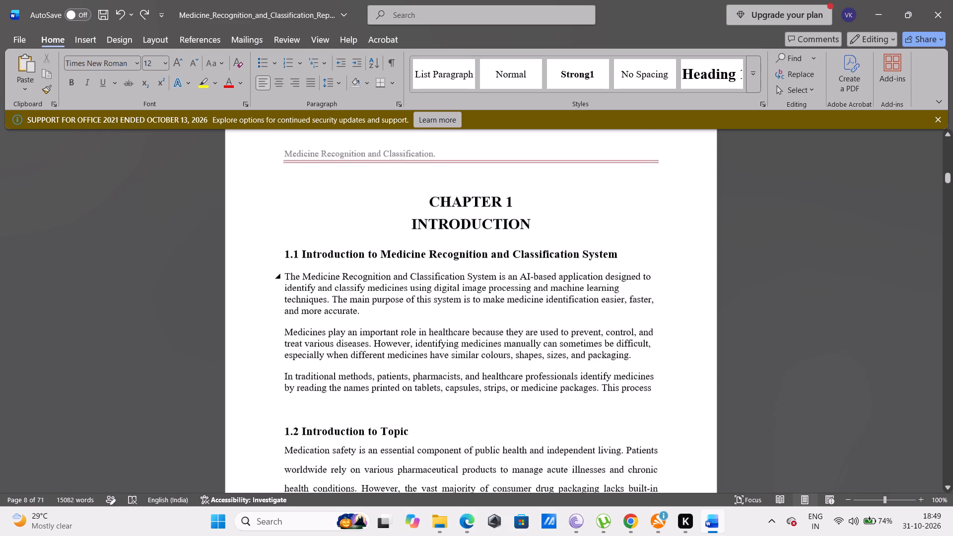
{"action": "left_click", "coordinate": [592, 317]}
{"action": "left_click", "coordinate": [678, 398]}
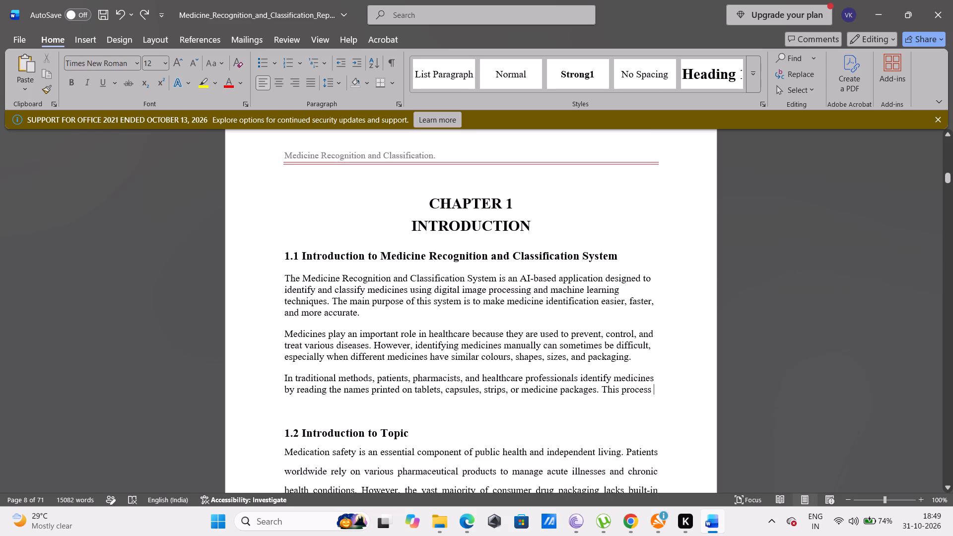
{"action": "key", "text": "Return"}
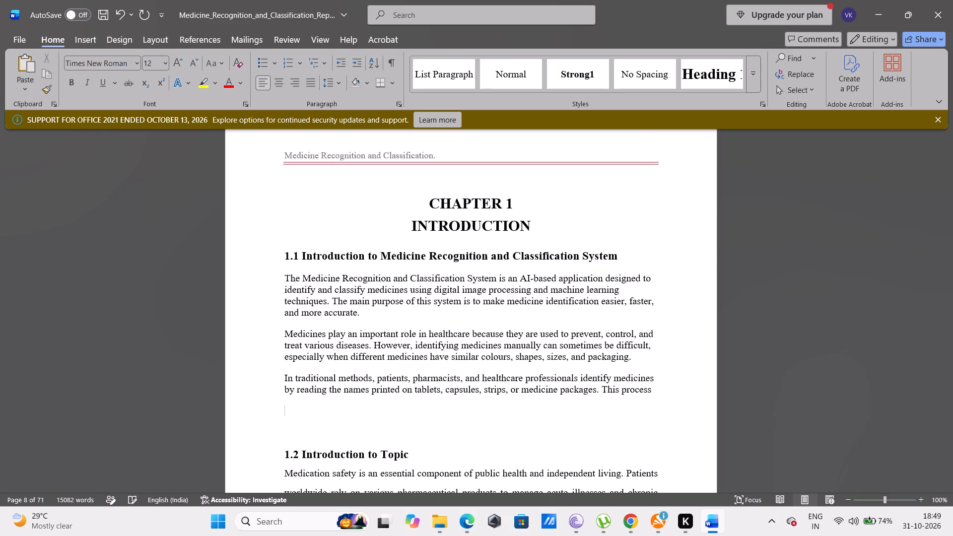
{"action": "key", "text": "BackSpace"}
{"action": "key", "text": "ctrl+v"}
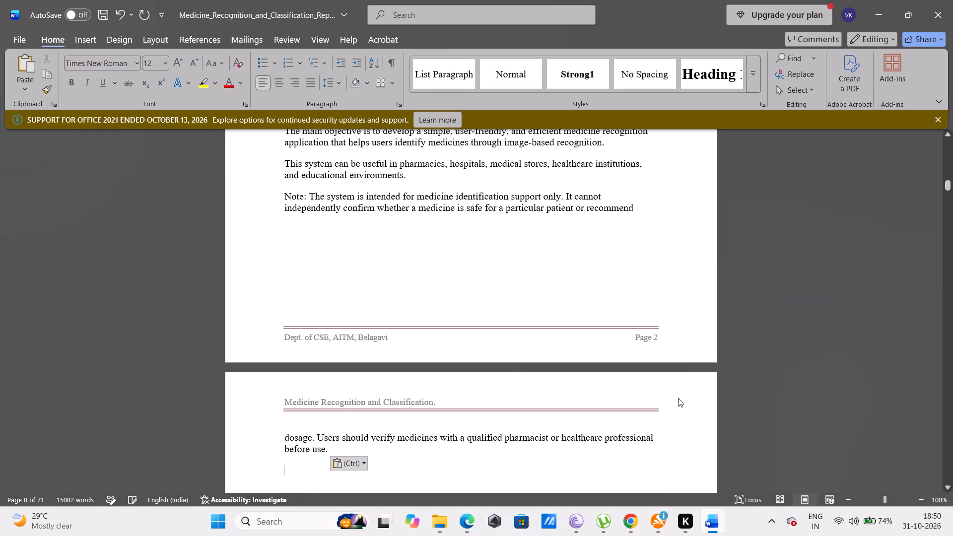
{"action": "key", "text": "backslash"}
{"action": "key", "text": "BackSpace"}
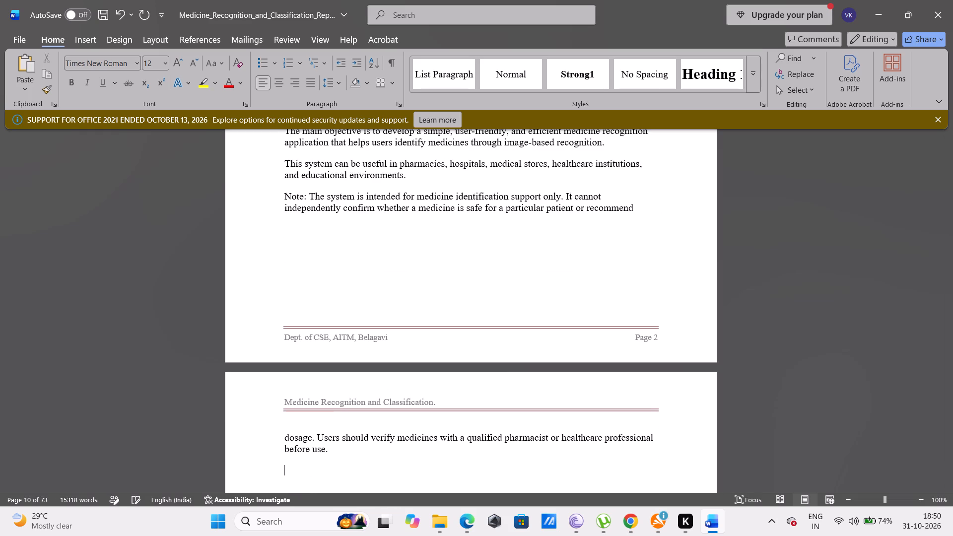
Remove the empty paragraphs between the Note at the end of section 1.1 and heading 1.2.
{"action": "scroll", "coordinate": [678, 398], "scroll_direction": "down", "scroll_amount": 1}
{"action": "key", "text": "Down"}
{"action": "key", "text": "BackSpace"}
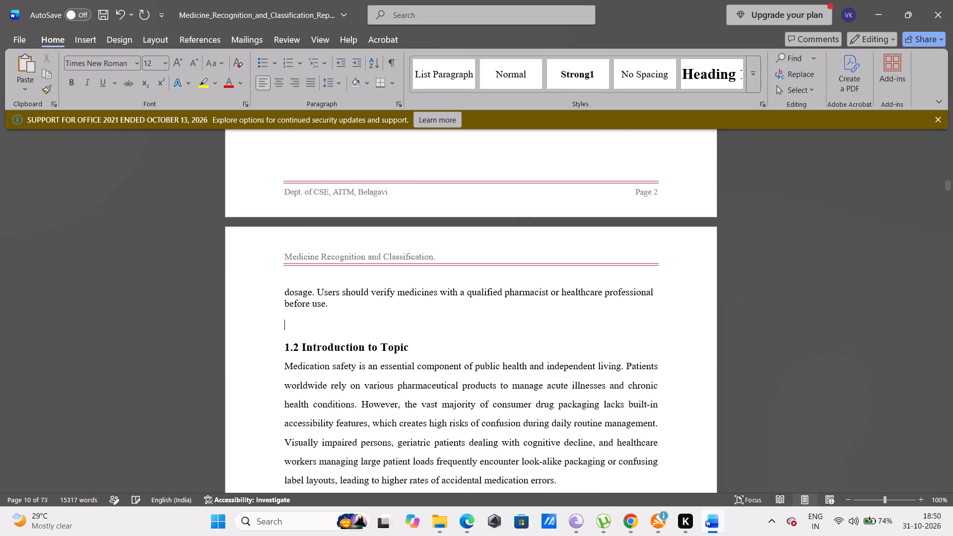
{"action": "key", "text": "BackSpace"}
Examine the blank gap on page 1 after "This process" and where the text continues on page 2.
{"action": "scroll", "coordinate": [678, 398], "scroll_direction": "up", "scroll_amount": 4}
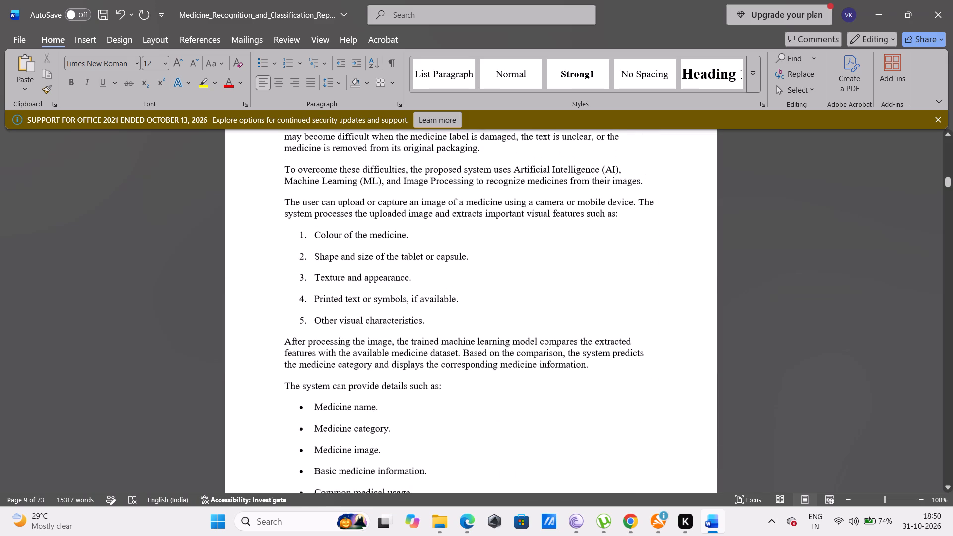
{"action": "scroll", "coordinate": [678, 398], "scroll_direction": "up", "scroll_amount": 5}
{"action": "scroll", "coordinate": [678, 398], "scroll_direction": "down", "scroll_amount": 1}
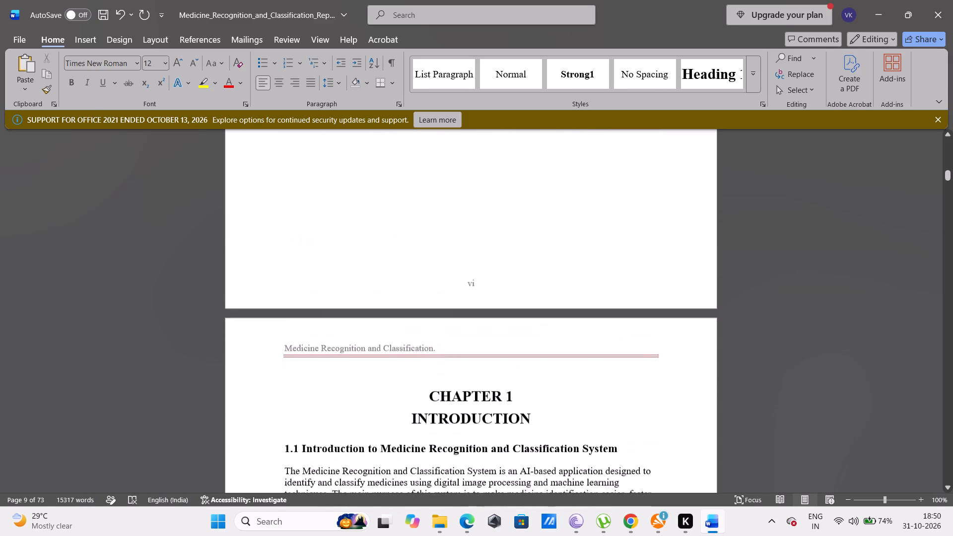
{"action": "scroll", "coordinate": [678, 398], "scroll_direction": "down", "scroll_amount": 4}
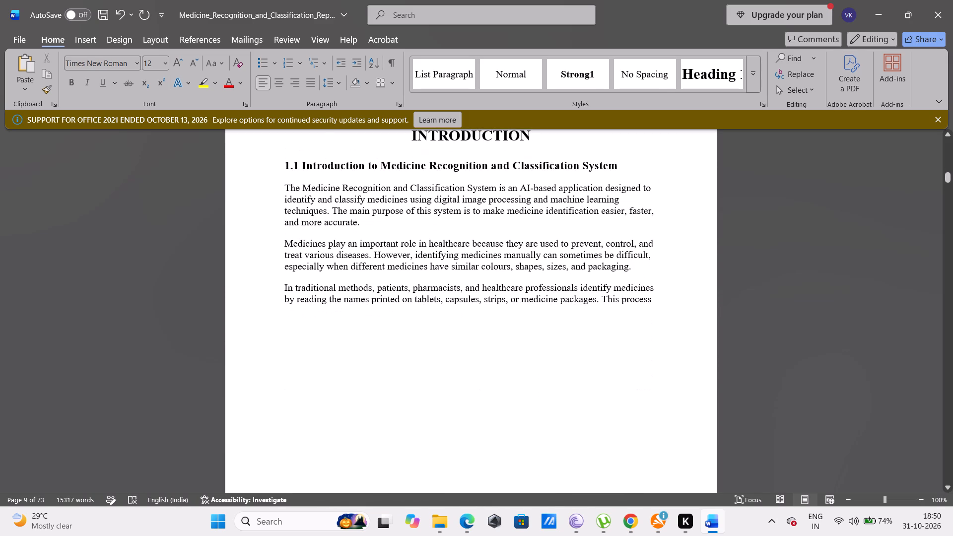
{"action": "left_click", "coordinate": [678, 398]}
{"action": "left_click", "coordinate": [564, 275]}
{"action": "scroll", "coordinate": [564, 275], "scroll_direction": "down", "scroll_amount": 4}
{"action": "scroll", "coordinate": [564, 275], "scroll_direction": "up", "scroll_amount": 2}
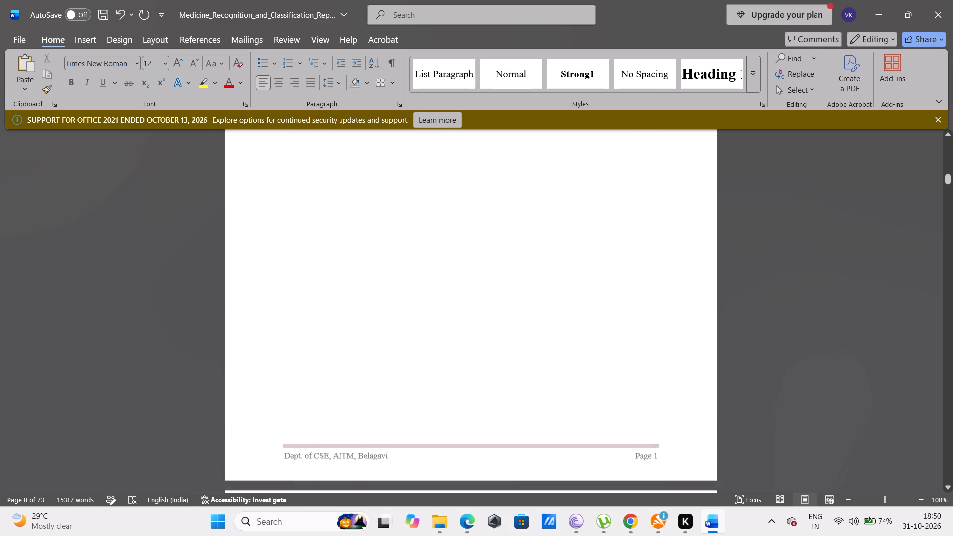
{"action": "left_click", "coordinate": [564, 275]}
{"action": "left_click", "coordinate": [678, 219]}
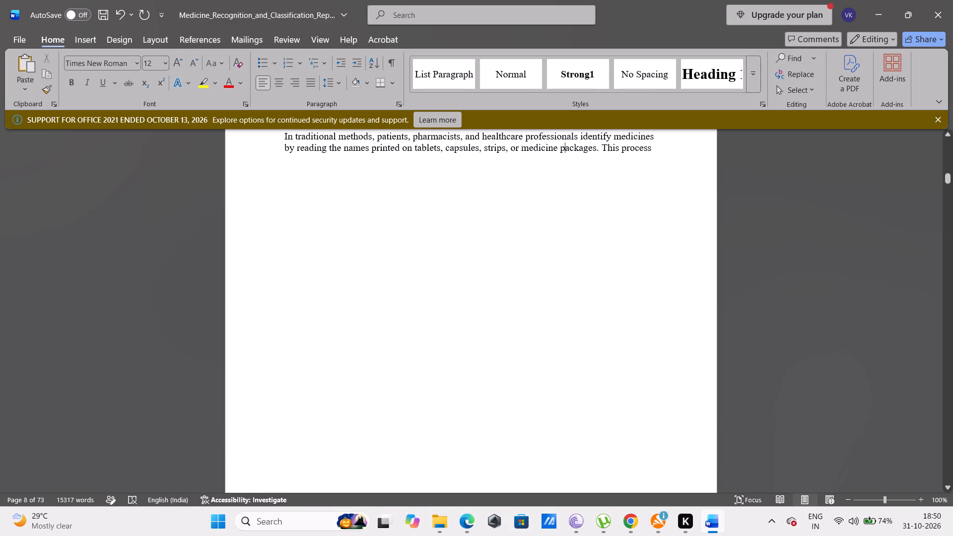
{"action": "key", "text": "Down"}
{"action": "key", "text": "Up"}
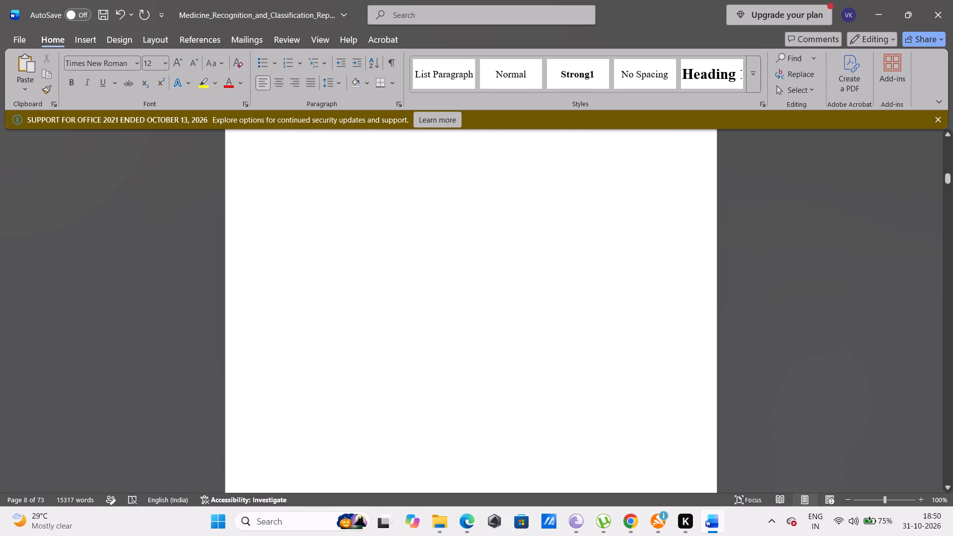
{"action": "key", "text": "Left"}
{"action": "key", "text": "Down"}
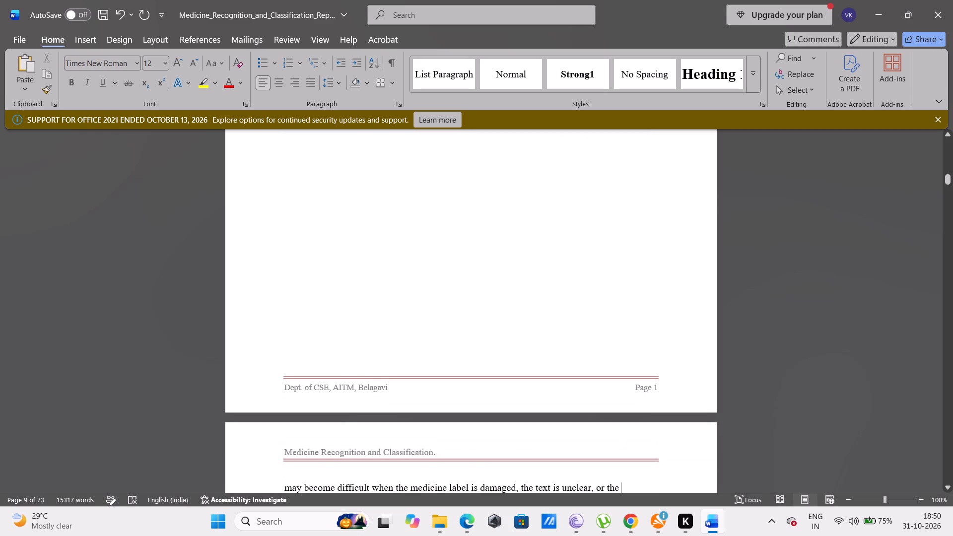
{"action": "key", "text": "Down"}
{"action": "key", "text": "Up"}
{"action": "key", "text": "Down"}
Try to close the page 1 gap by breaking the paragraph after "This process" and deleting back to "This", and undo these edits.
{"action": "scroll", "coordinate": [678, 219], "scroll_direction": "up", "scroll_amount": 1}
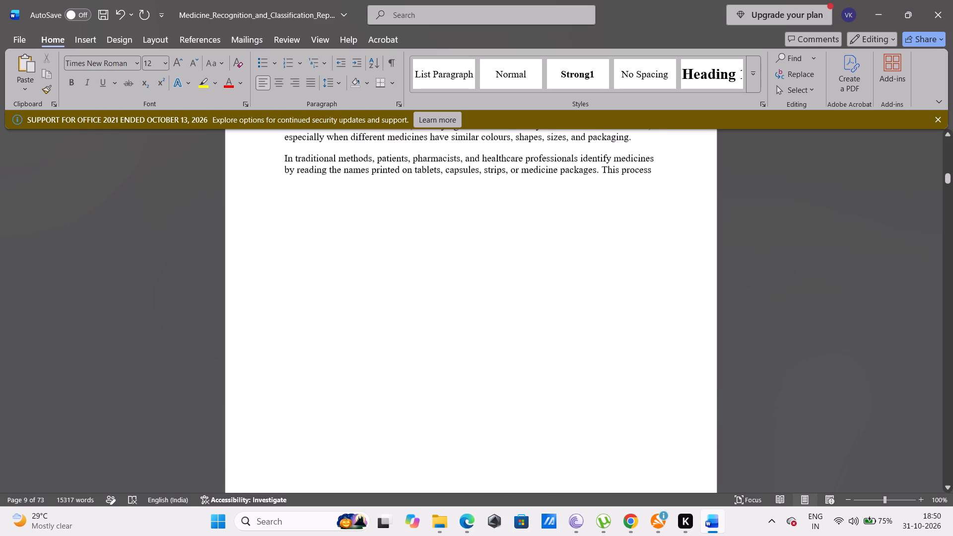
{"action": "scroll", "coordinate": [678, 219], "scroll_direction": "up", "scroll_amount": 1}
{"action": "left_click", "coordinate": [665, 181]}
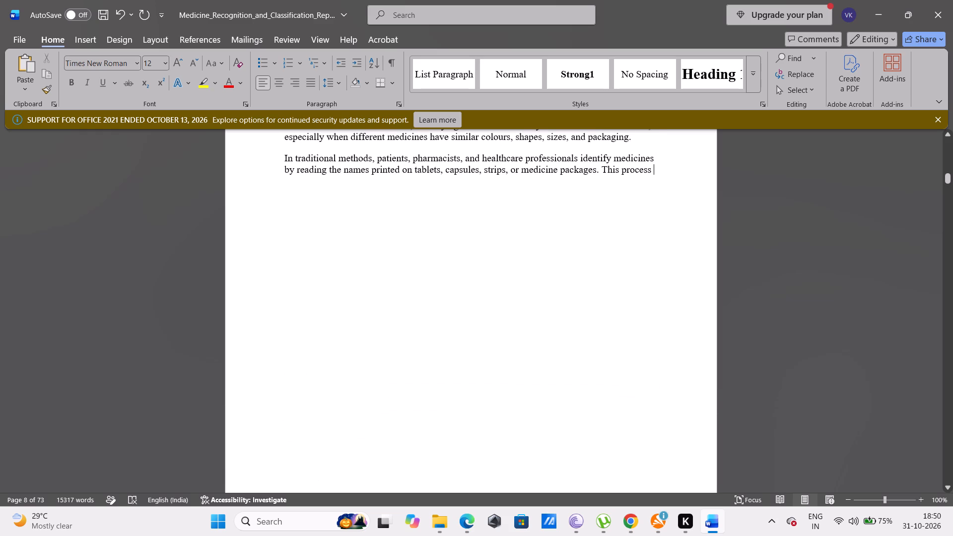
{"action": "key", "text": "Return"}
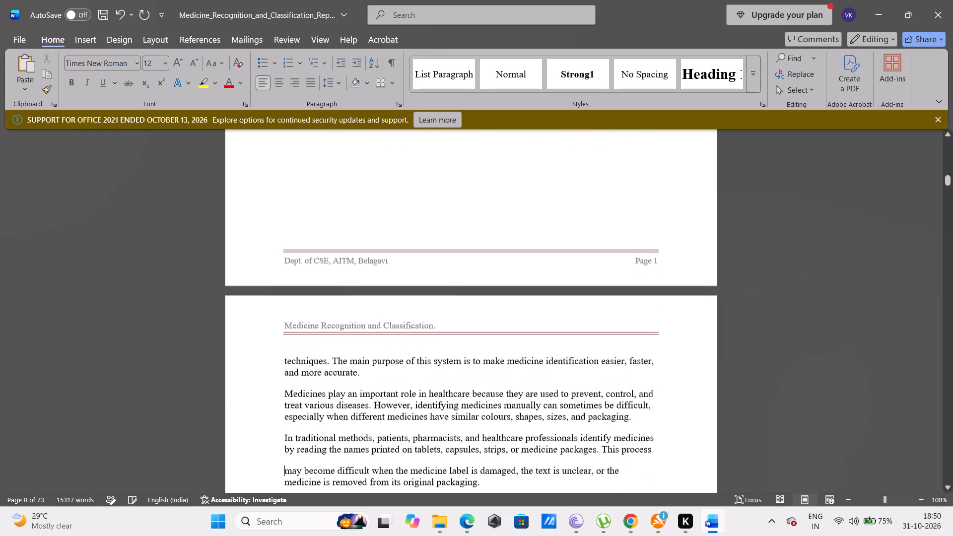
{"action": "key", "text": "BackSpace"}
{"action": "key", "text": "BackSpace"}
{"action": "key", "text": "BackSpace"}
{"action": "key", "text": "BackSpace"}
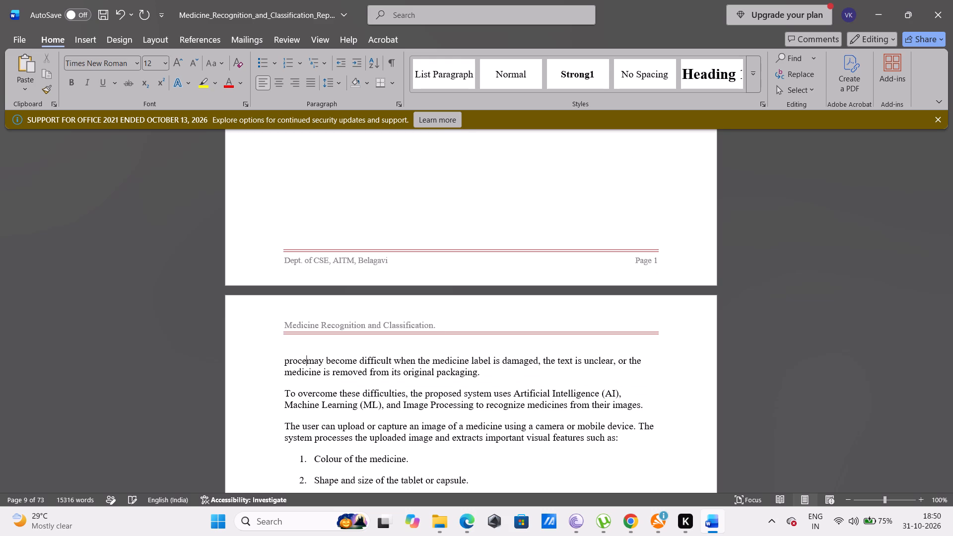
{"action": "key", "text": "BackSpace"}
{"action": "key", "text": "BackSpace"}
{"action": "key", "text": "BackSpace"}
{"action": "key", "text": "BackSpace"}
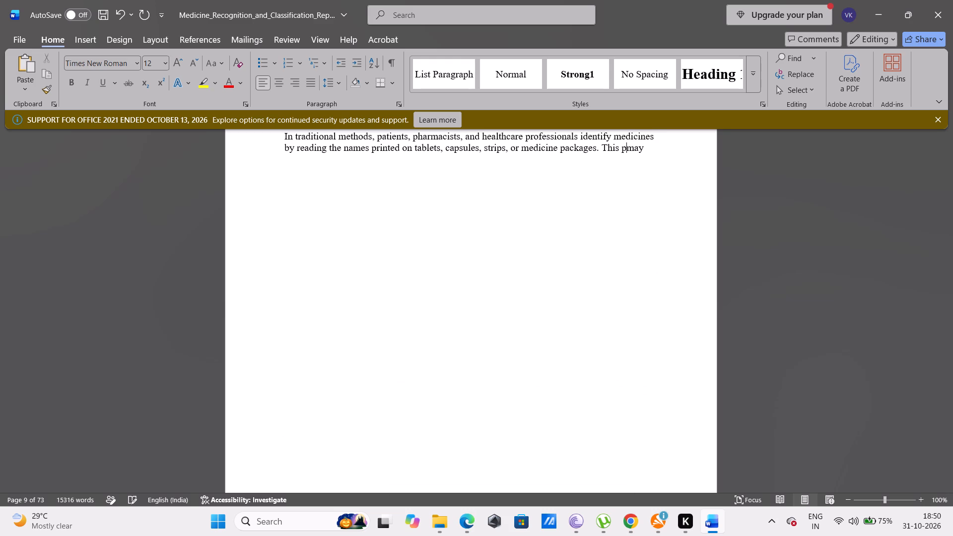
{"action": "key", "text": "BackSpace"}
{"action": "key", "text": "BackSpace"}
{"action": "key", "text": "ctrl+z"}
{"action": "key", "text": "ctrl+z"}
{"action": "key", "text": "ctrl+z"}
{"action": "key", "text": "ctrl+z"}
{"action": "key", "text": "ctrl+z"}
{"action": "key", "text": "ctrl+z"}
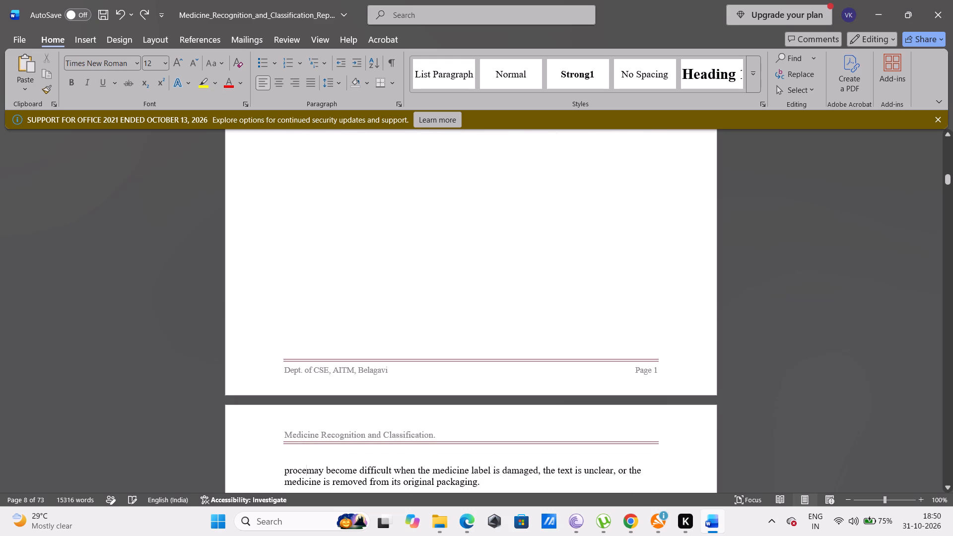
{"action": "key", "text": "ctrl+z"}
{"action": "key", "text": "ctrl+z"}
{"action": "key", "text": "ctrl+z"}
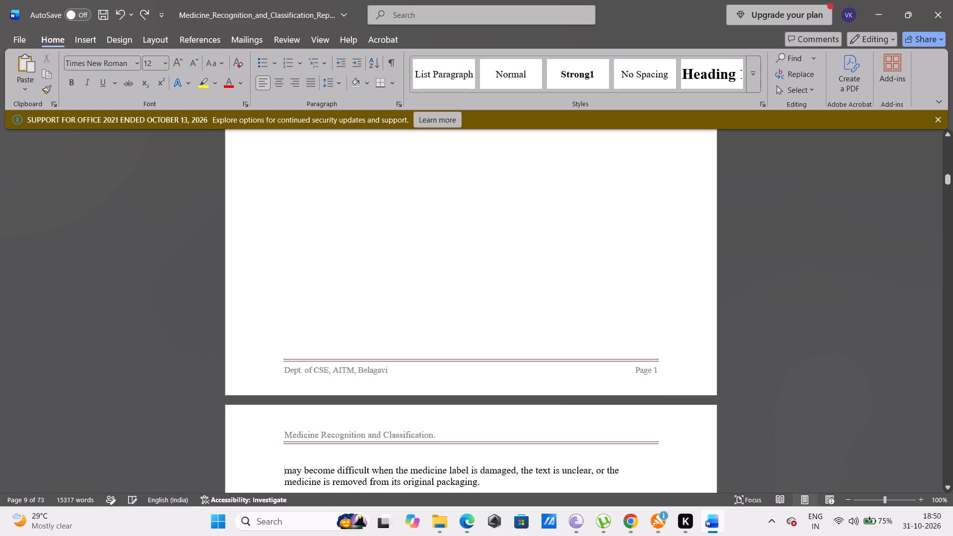
Look over the report from section 1.1 through section 1.3 Scope and Applications.
{"action": "scroll", "coordinate": [559, 292], "scroll_direction": "up", "scroll_amount": 2}
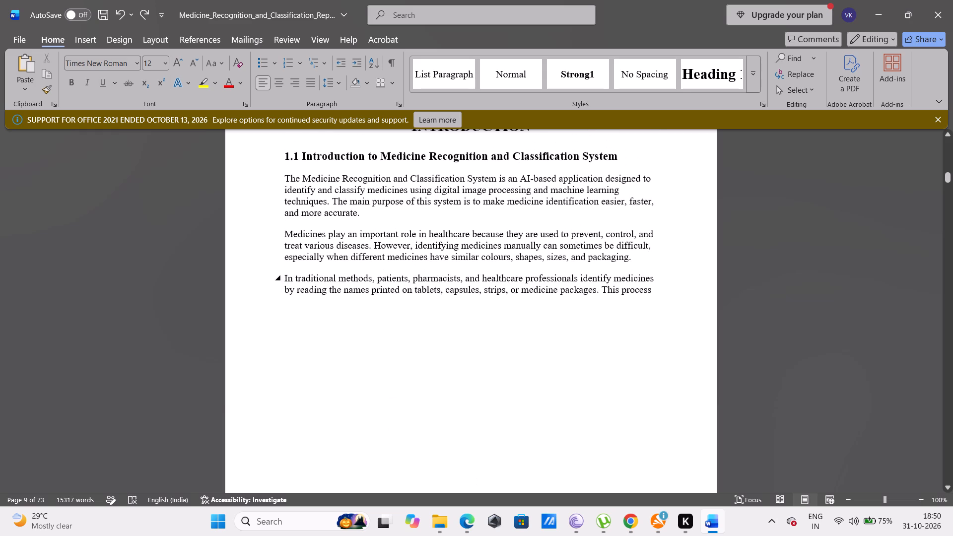
{"action": "scroll", "coordinate": [559, 292], "scroll_direction": "up", "scroll_amount": 2}
{"action": "left_click", "coordinate": [559, 292]}
{"action": "scroll", "coordinate": [559, 292], "scroll_direction": "down", "scroll_amount": 2}
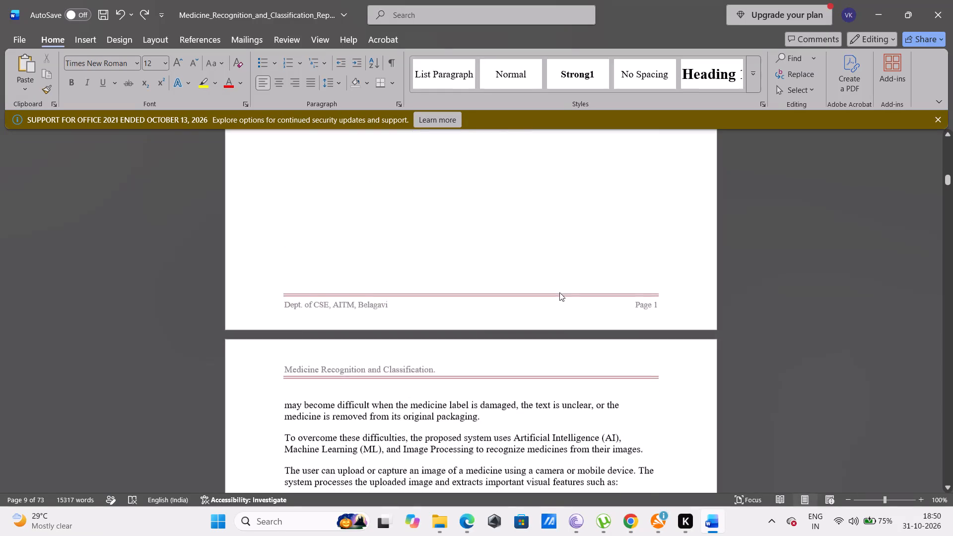
{"action": "scroll", "coordinate": [559, 292], "scroll_direction": "down", "scroll_amount": 9}
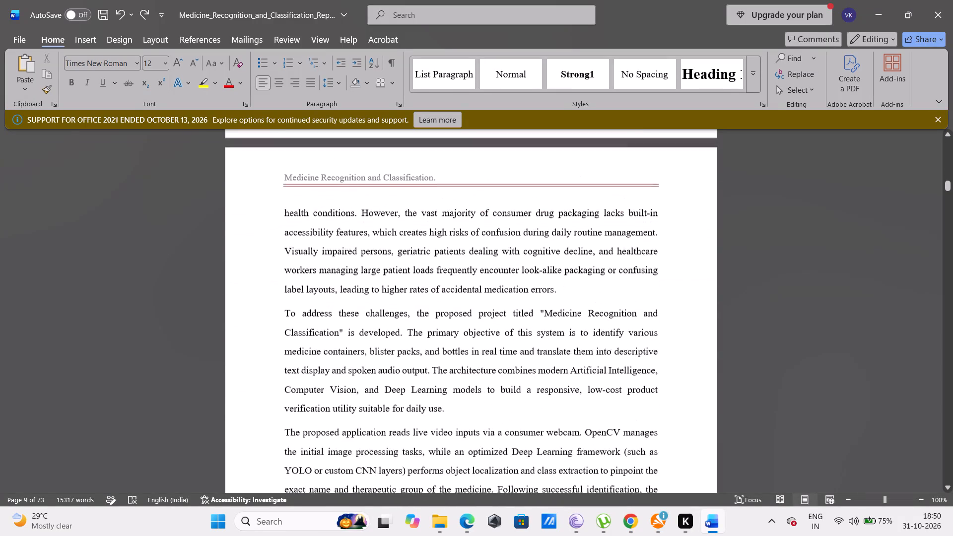
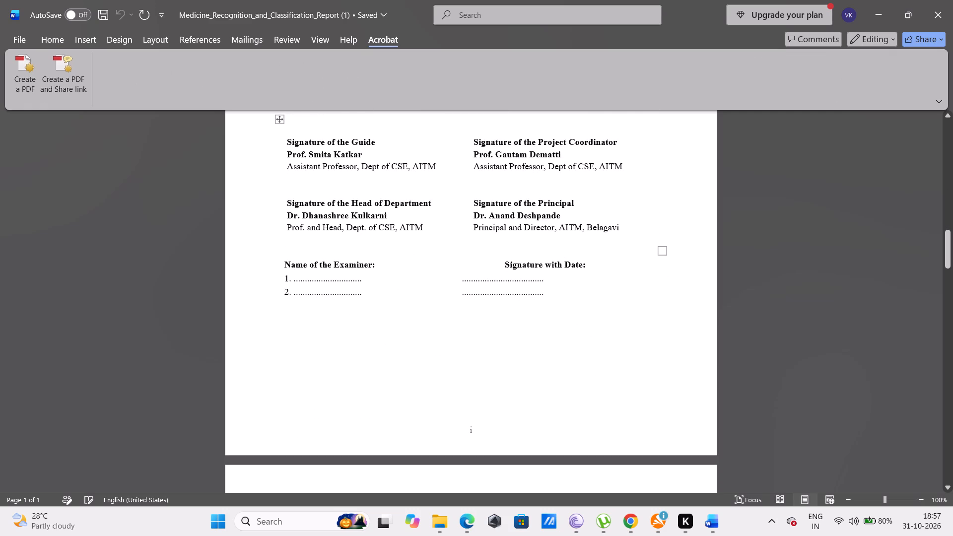
Examine the Report (1) copy's page layout around section 1.6 Organisation of the Report and the start of Chapter 2.
{"action": "scroll", "coordinate": [473, 211], "scroll_direction": "down", "scroll_amount": 20}
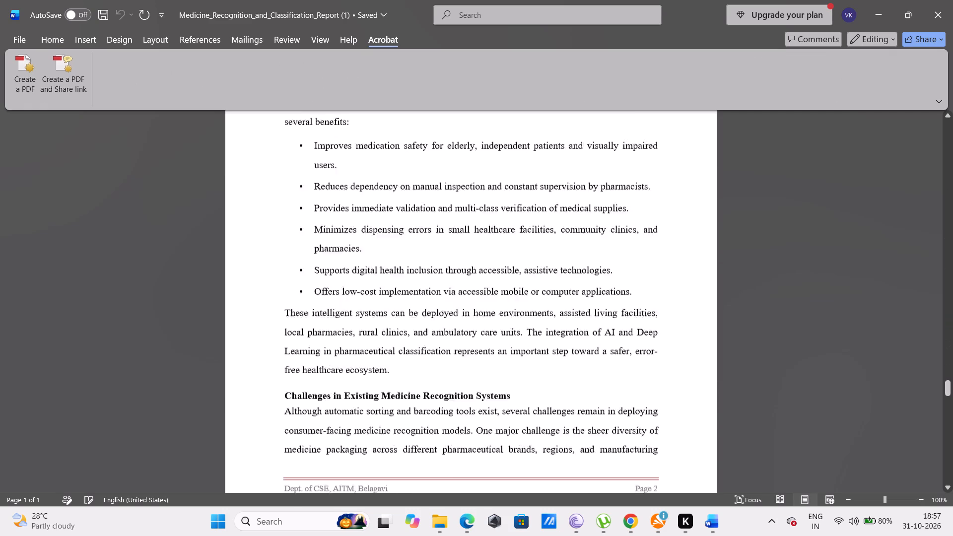
{"action": "scroll", "coordinate": [473, 211], "scroll_direction": "down", "scroll_amount": 14}
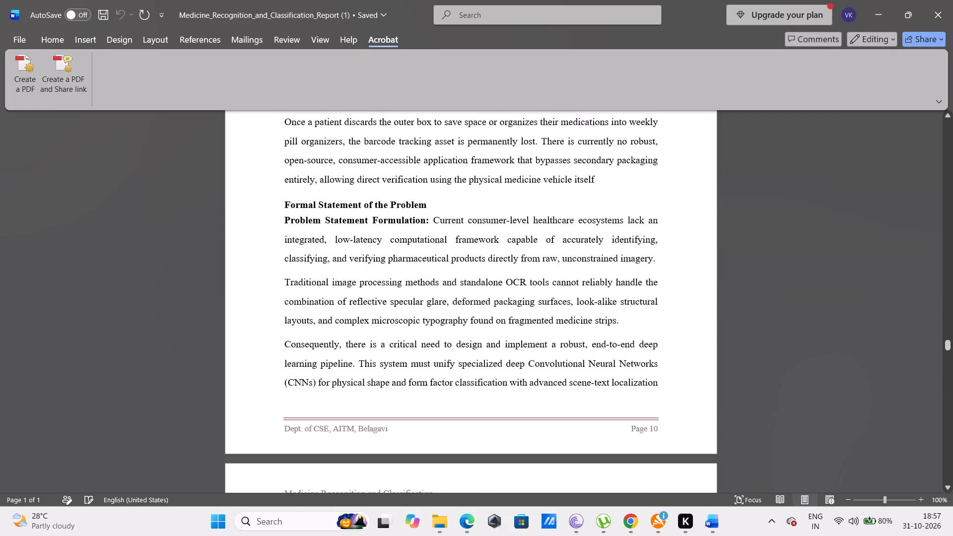
{"action": "scroll", "coordinate": [473, 211], "scroll_direction": "down", "scroll_amount": 11}
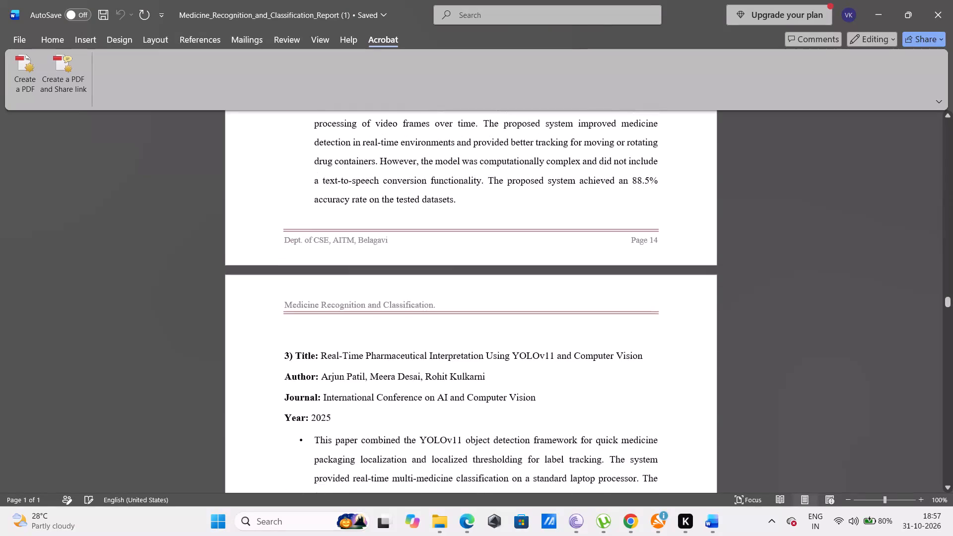
{"action": "scroll", "coordinate": [473, 211], "scroll_direction": "up", "scroll_amount": 5}
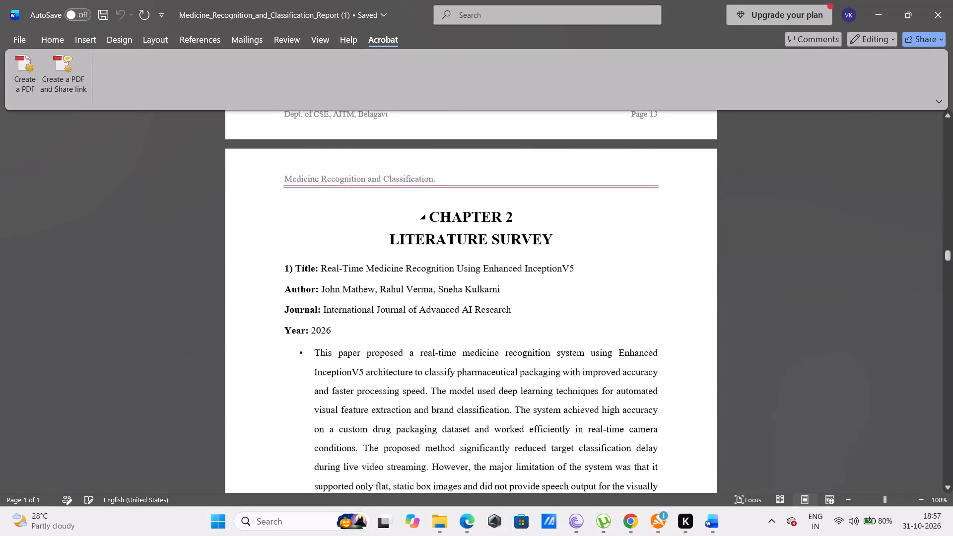
{"action": "scroll", "coordinate": [473, 211], "scroll_direction": "up", "scroll_amount": 3}
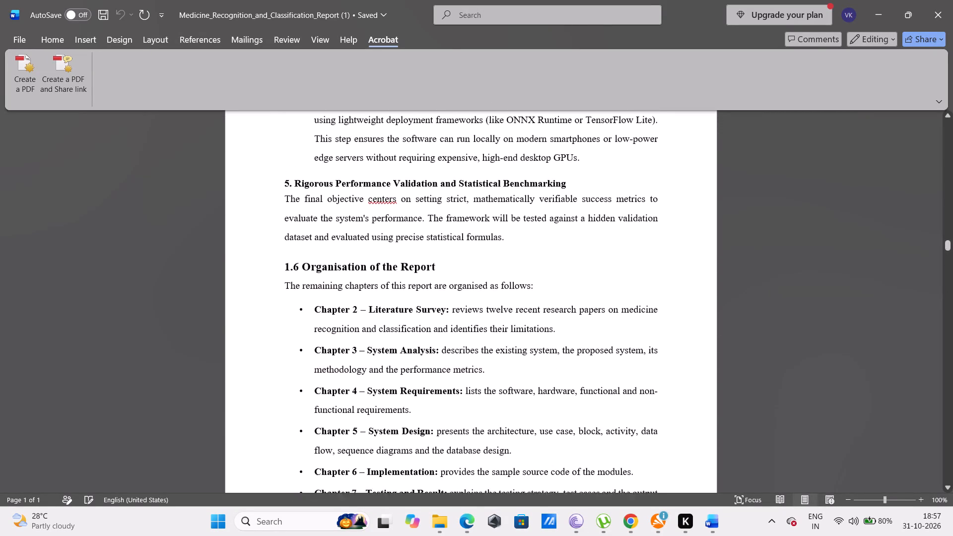
{"action": "scroll", "coordinate": [473, 211], "scroll_direction": "up", "scroll_amount": 1}
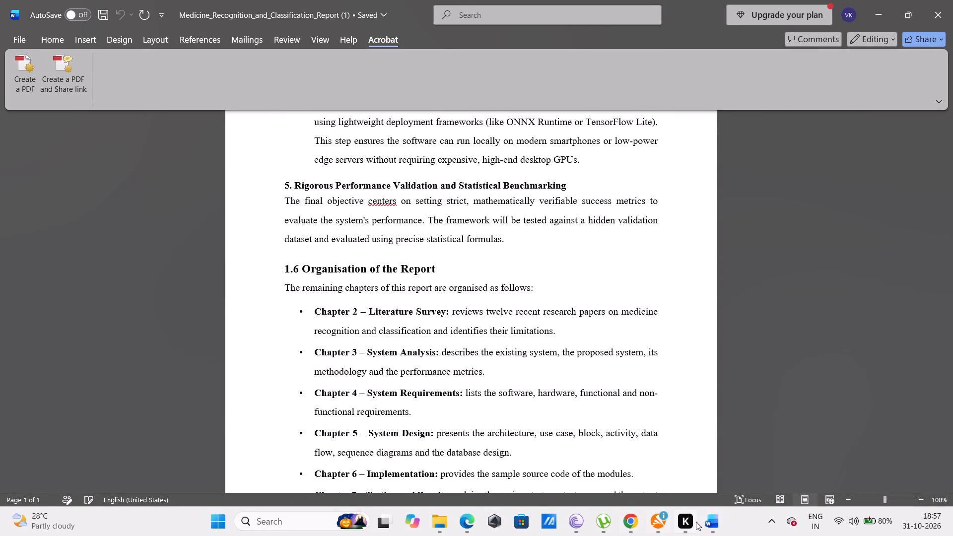
In the edited report, set the 1.5 Project Objectives paragraphs and numbered list to 12 pt and remove their bold formatting.
{"action": "left_click", "coordinate": [715, 524]}
{"action": "left_click", "coordinate": [671, 456]}
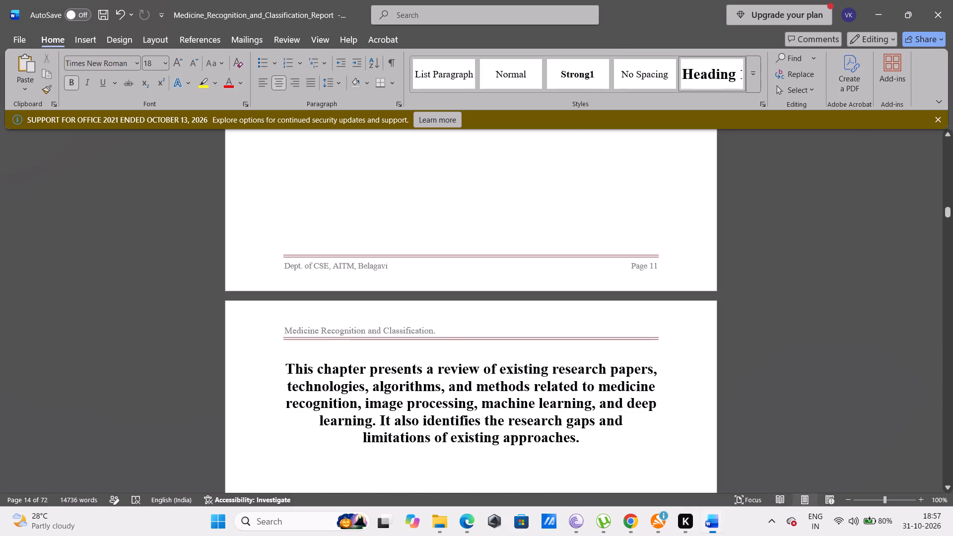
{"action": "scroll", "coordinate": [448, 335], "scroll_direction": "up", "scroll_amount": 14}
{"action": "scroll", "coordinate": [447, 410], "scroll_direction": "up", "scroll_amount": 2}
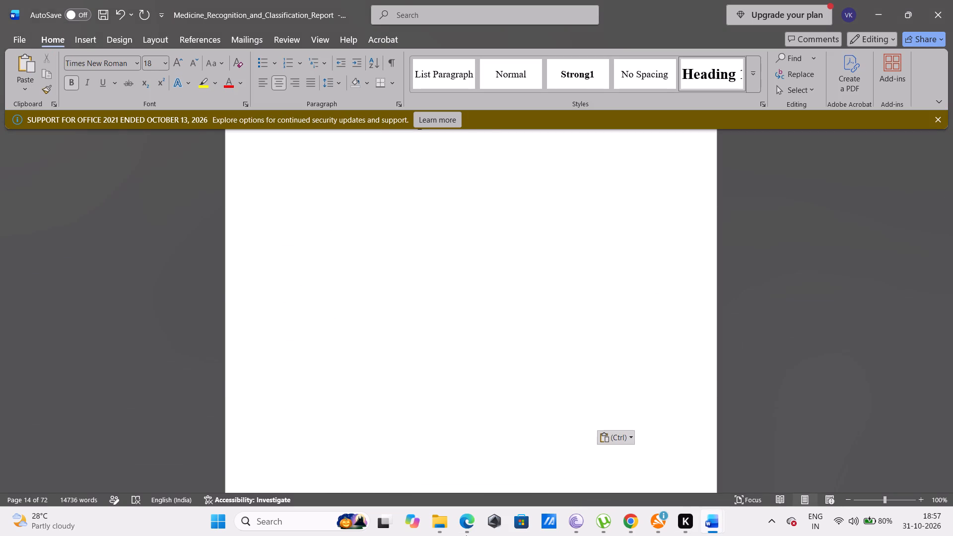
{"action": "scroll", "coordinate": [466, 535], "scroll_direction": "up", "scroll_amount": 2}
{"action": "scroll", "coordinate": [415, 337], "scroll_direction": "up", "scroll_amount": 8}
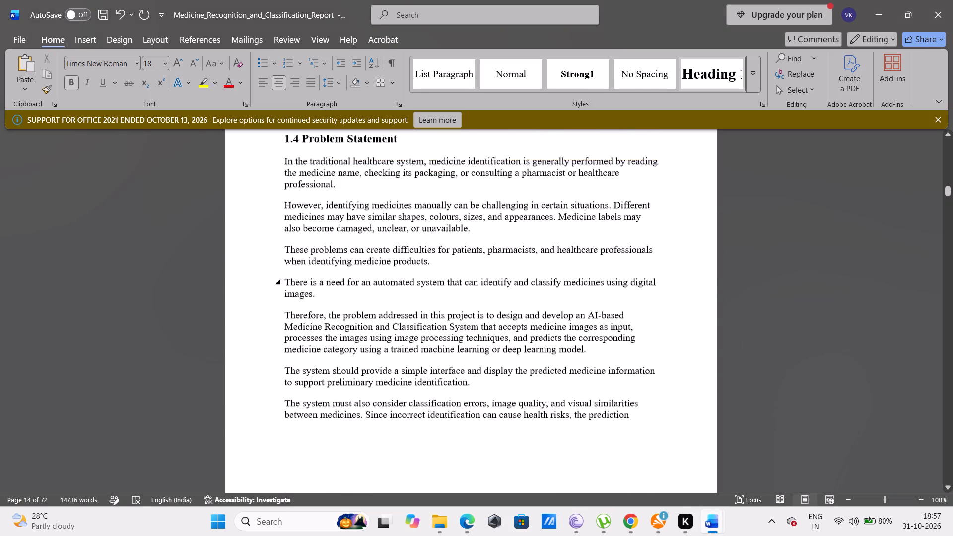
{"action": "scroll", "coordinate": [415, 337], "scroll_direction": "up", "scroll_amount": 1}
{"action": "scroll", "coordinate": [415, 337], "scroll_direction": "down", "scroll_amount": 4}
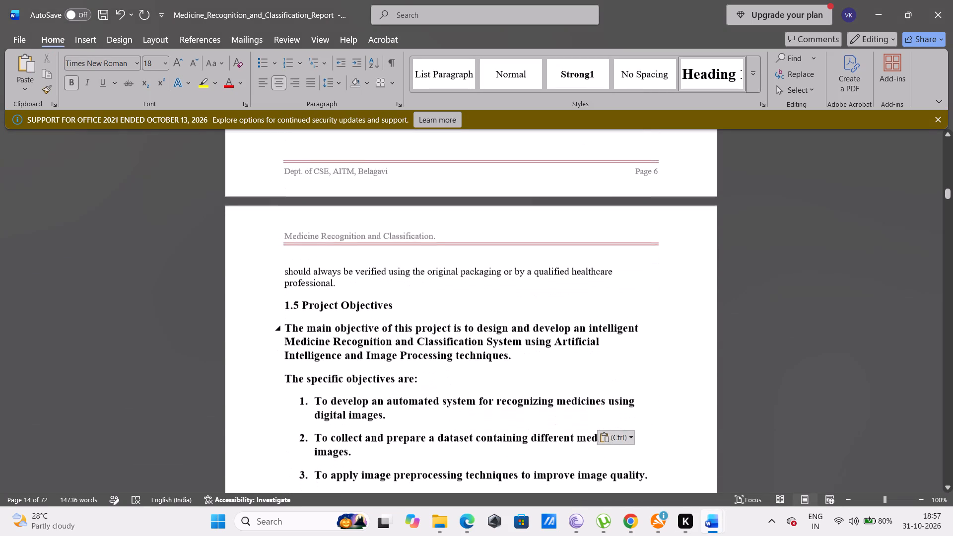
{"action": "scroll", "coordinate": [415, 337], "scroll_direction": "down", "scroll_amount": 2}
{"action": "left_click_drag", "start_coordinate": [286, 240], "coordinate": [589, 397]}
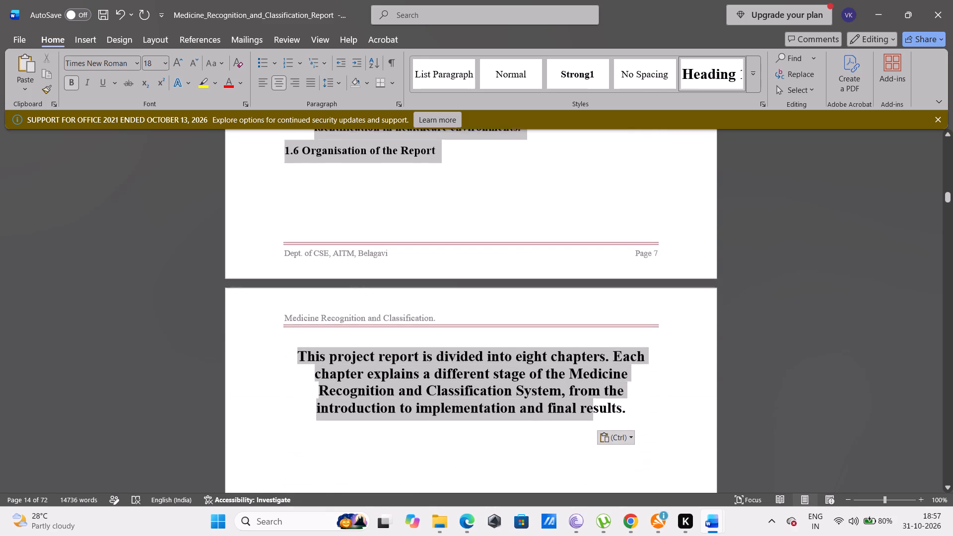
{"action": "left_click_drag", "start_coordinate": [589, 397], "coordinate": [583, 134]}
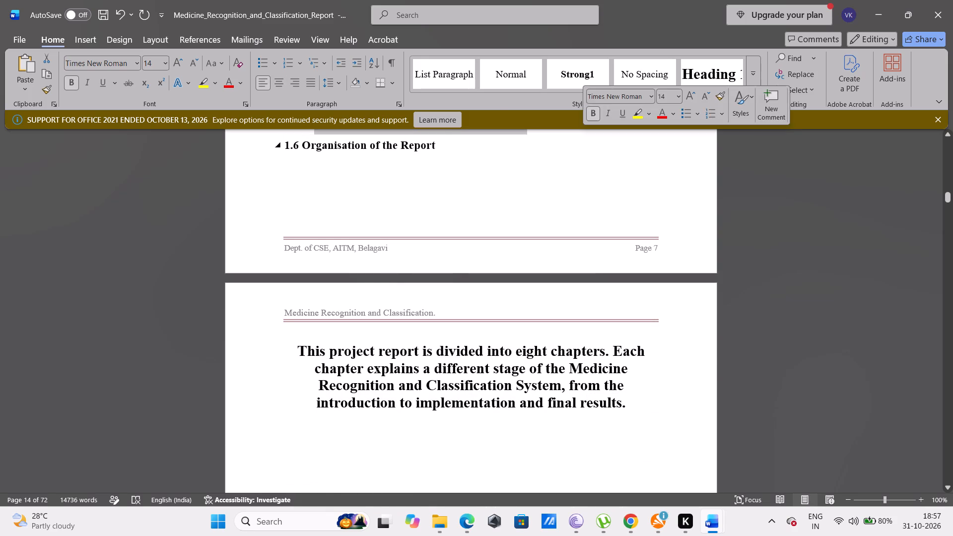
{"action": "left_click", "coordinate": [199, 63]}
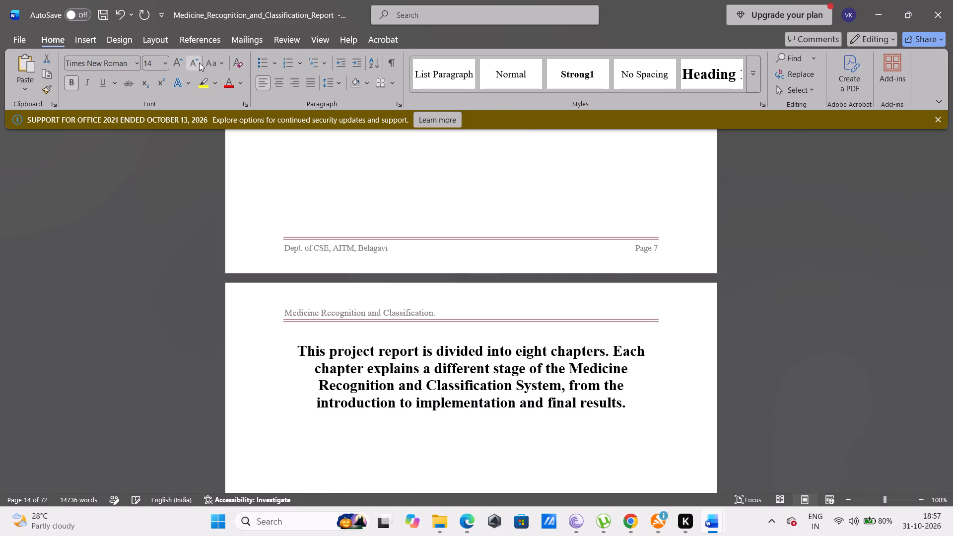
{"action": "left_click", "coordinate": [73, 85]}
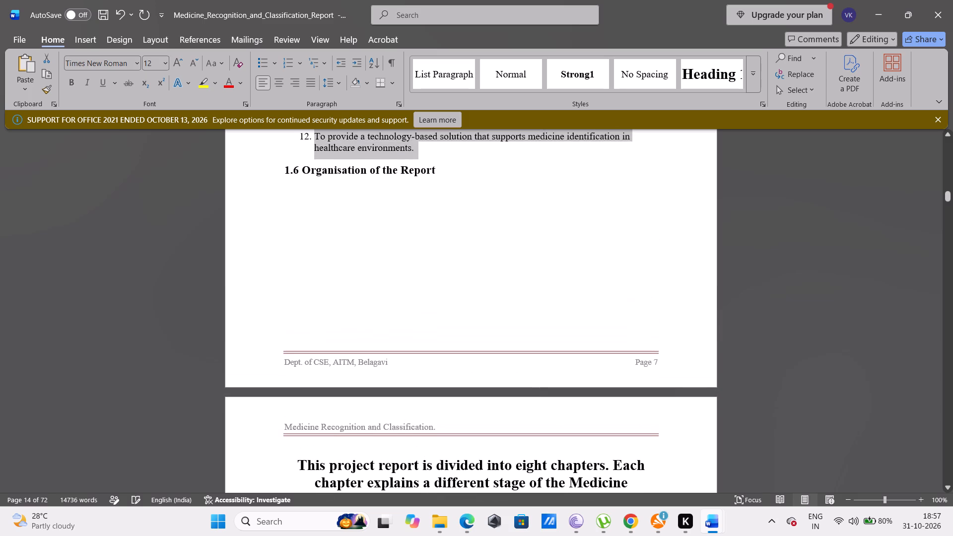
{"action": "left_click", "coordinate": [371, 212]}
Format the "This project report is divided into eight chapters" paragraph as left-aligned, non-bold, 12 pt text.
{"action": "scroll", "coordinate": [411, 239], "scroll_direction": "down", "scroll_amount": 1}
{"action": "scroll", "coordinate": [411, 239], "scroll_direction": "up", "scroll_amount": 1, "text": "ctrl"}
{"action": "scroll", "coordinate": [411, 239], "scroll_direction": "down", "scroll_amount": 1, "text": "ctrl"}
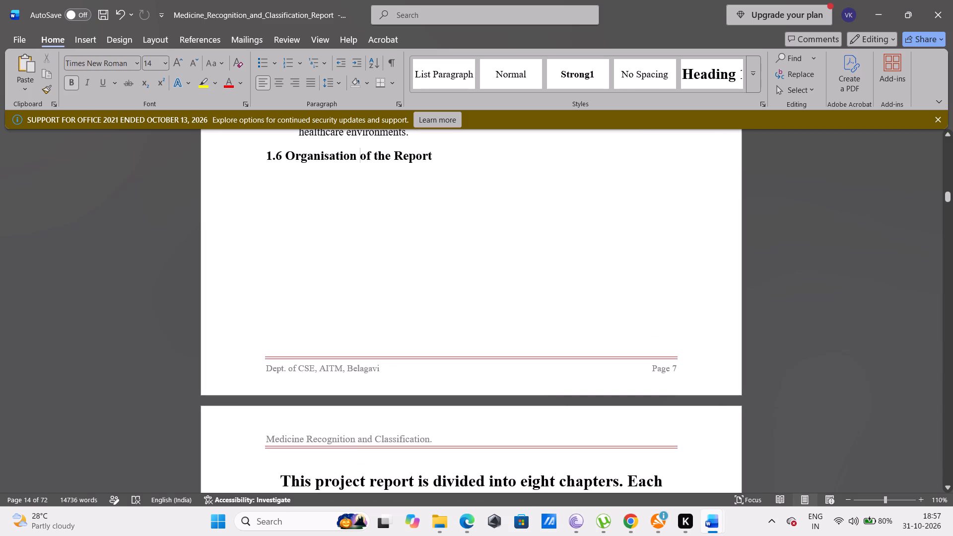
{"action": "scroll", "coordinate": [431, 349], "scroll_direction": "down", "scroll_amount": 1}
{"action": "triple_click", "coordinate": [467, 227]}
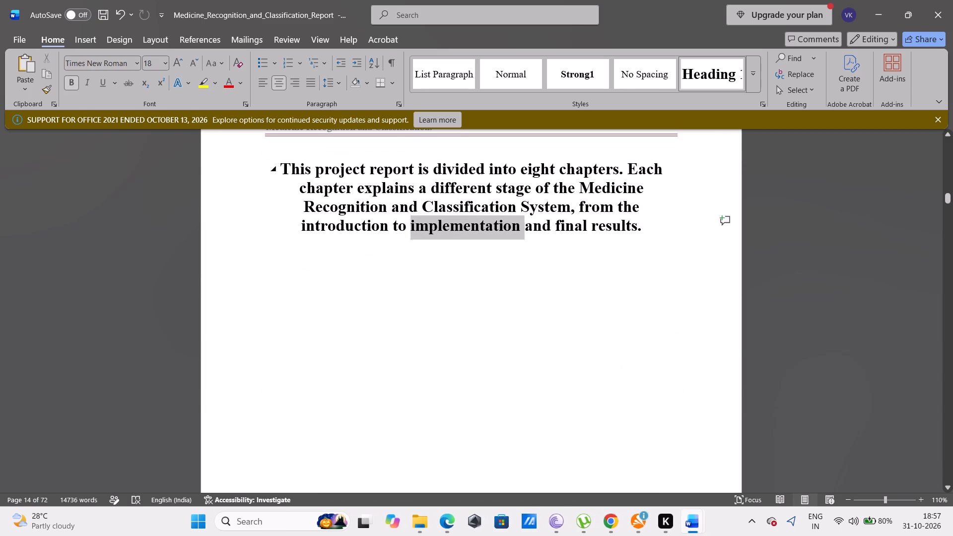
{"action": "left_click", "coordinate": [261, 84]}
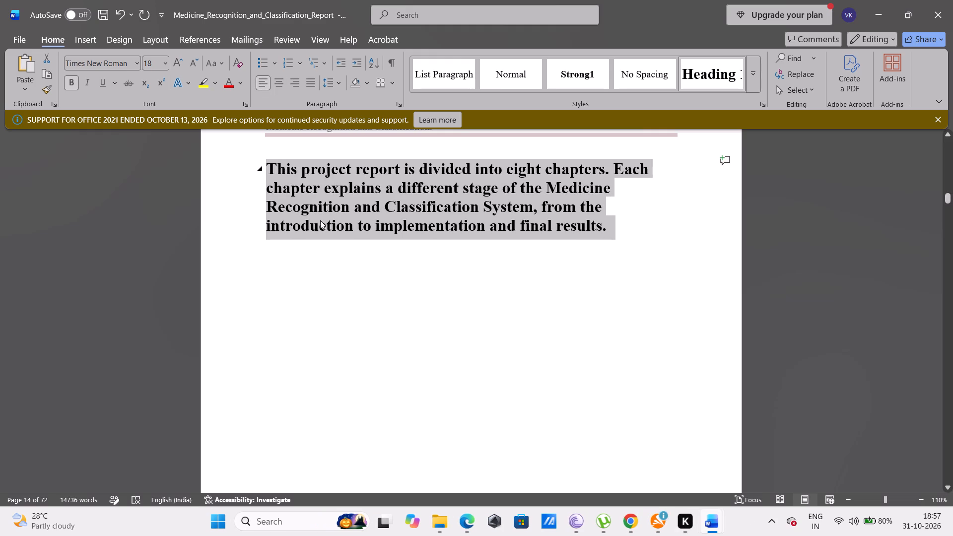
{"action": "left_click", "coordinate": [75, 78]}
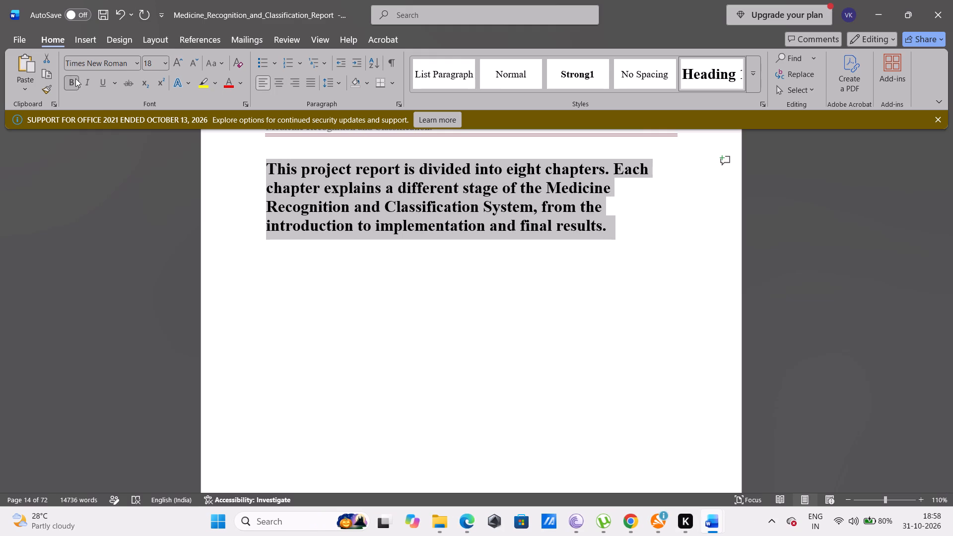
{"action": "left_click", "coordinate": [197, 57]}
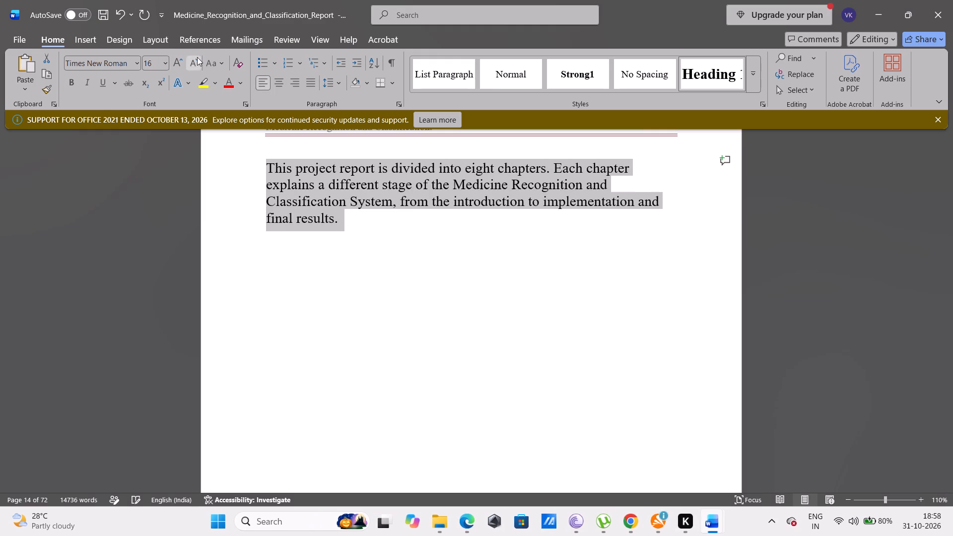
{"action": "left_click", "coordinate": [197, 57]}
{"action": "left_click", "coordinate": [197, 57]}
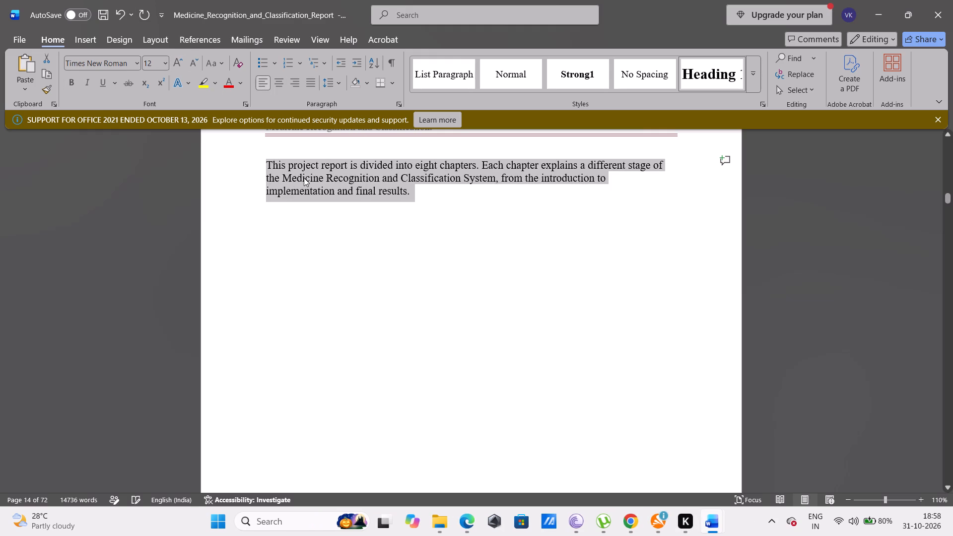
Add a line after heading 1.6 Organisation of the Report, and cut and paste the eight-chapters introduction paragraph there.
{"action": "scroll", "coordinate": [304, 178], "scroll_direction": "up", "scroll_amount": 4}
{"action": "scroll", "coordinate": [304, 178], "scroll_direction": "down", "scroll_amount": 1}
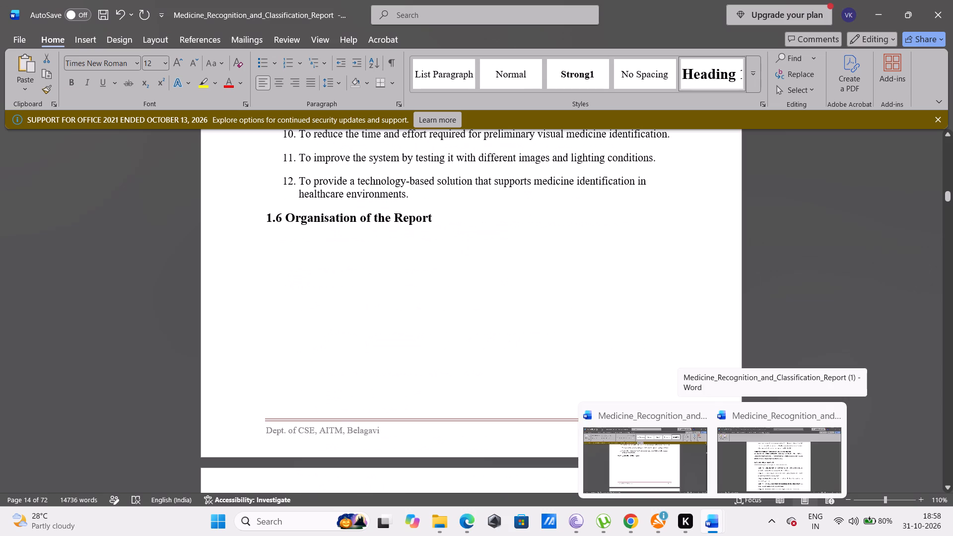
{"action": "left_click", "coordinate": [321, 237]}
{"action": "left_click", "coordinate": [472, 215]}
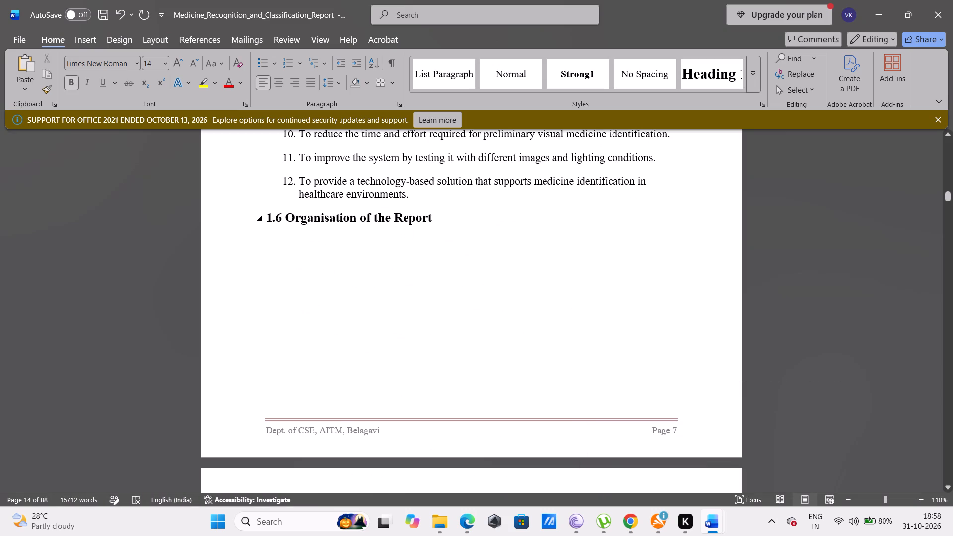
{"action": "key", "text": "Return"}
{"action": "scroll", "coordinate": [472, 215], "scroll_direction": "down", "scroll_amount": 1}
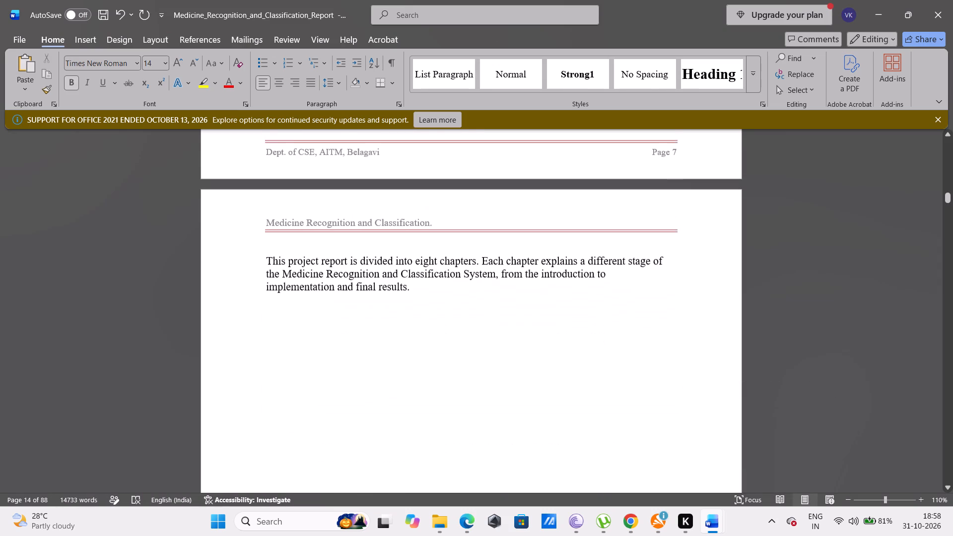
{"action": "scroll", "coordinate": [472, 215], "scroll_direction": "down", "scroll_amount": 1}
{"action": "triple_click", "coordinate": [529, 287]}
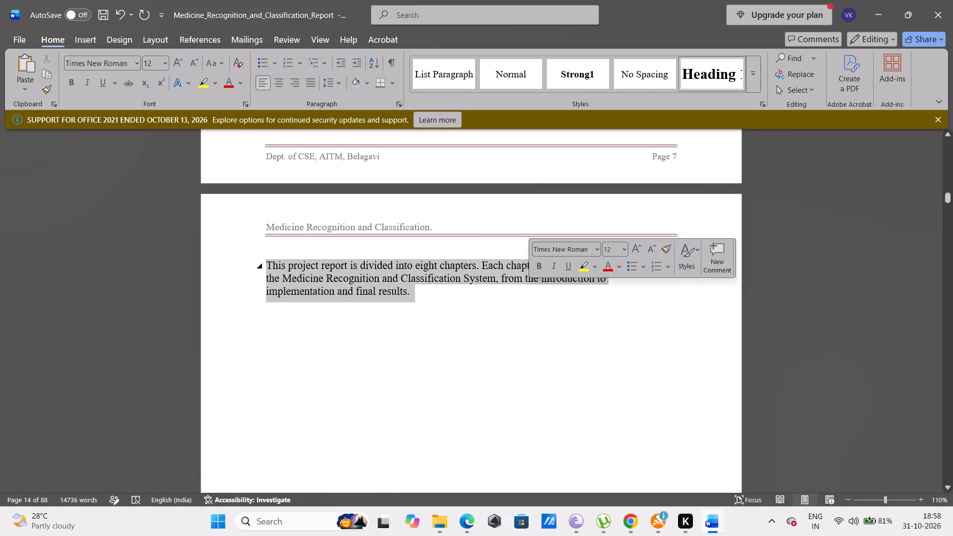
{"action": "key", "text": "ctrl+x"}
{"action": "scroll", "coordinate": [529, 287], "scroll_direction": "up", "scroll_amount": 2}
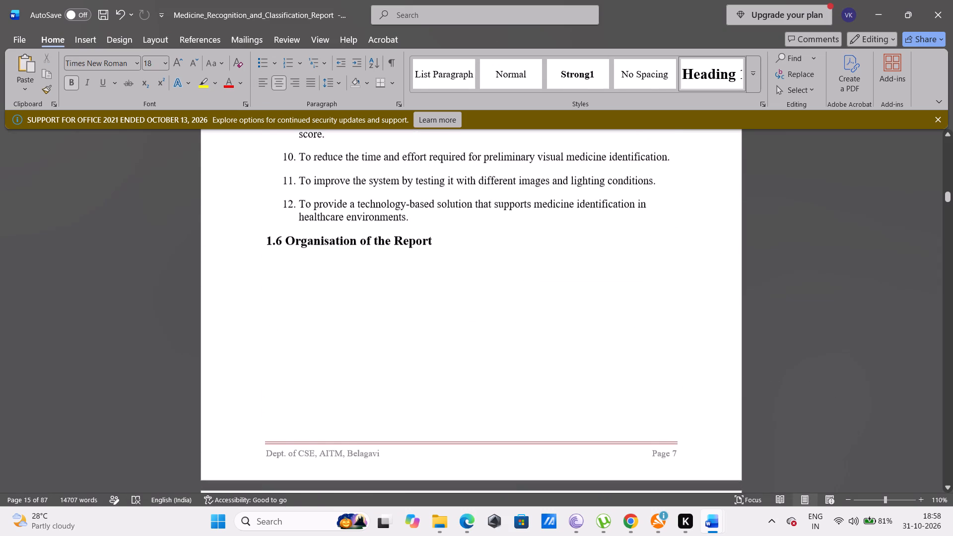
{"action": "left_click", "coordinate": [529, 287]}
{"action": "key", "text": "ctrl+v"}
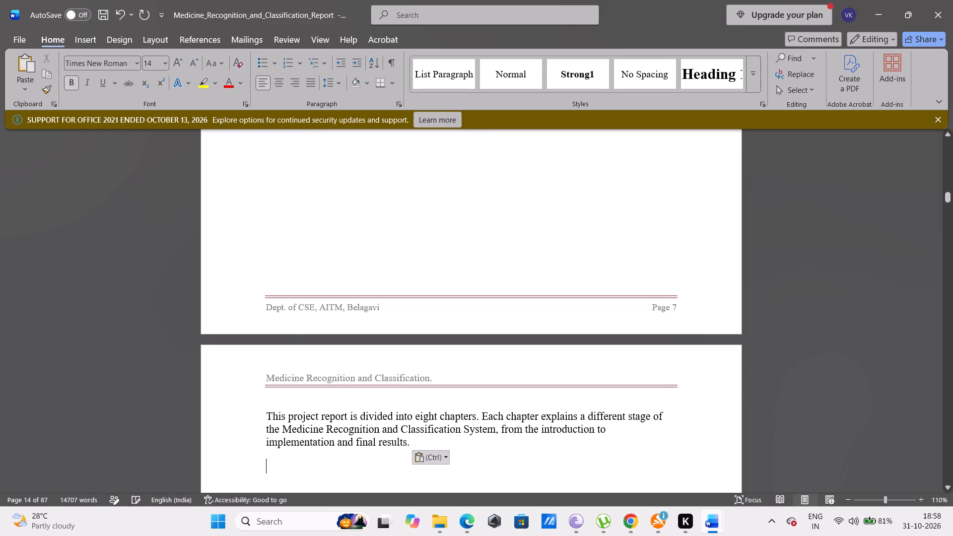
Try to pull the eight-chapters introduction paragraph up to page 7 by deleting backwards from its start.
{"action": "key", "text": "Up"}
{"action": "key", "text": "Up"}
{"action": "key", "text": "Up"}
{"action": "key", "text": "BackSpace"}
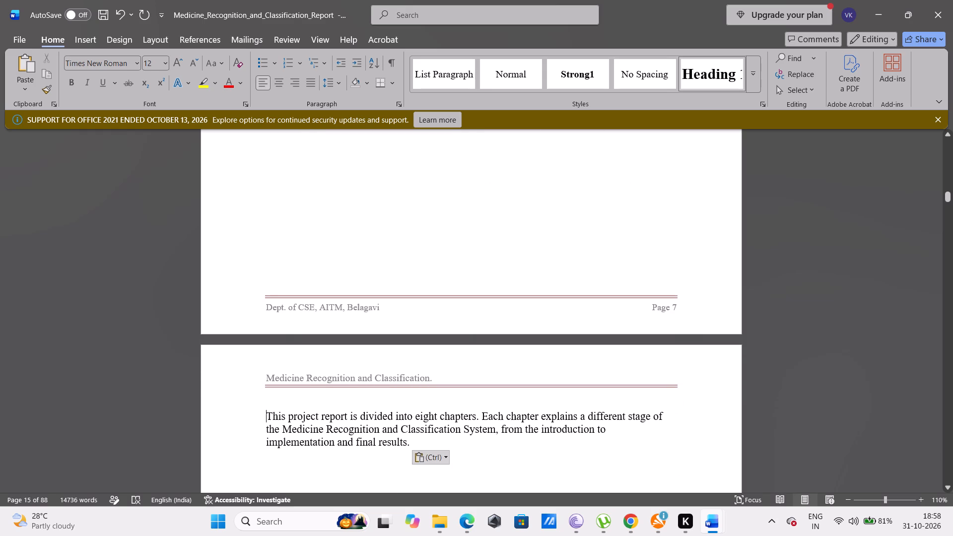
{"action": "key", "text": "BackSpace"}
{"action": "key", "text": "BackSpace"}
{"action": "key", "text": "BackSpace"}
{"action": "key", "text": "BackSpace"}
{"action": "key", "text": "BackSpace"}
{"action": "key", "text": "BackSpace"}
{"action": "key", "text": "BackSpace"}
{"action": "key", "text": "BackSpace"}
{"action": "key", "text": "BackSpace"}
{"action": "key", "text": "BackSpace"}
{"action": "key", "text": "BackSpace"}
Format the "Chapter 1 – Introduction" line as left-aligned 12 pt text, keeping it bold.
{"action": "scroll", "coordinate": [591, 235], "scroll_direction": "down", "scroll_amount": 4}
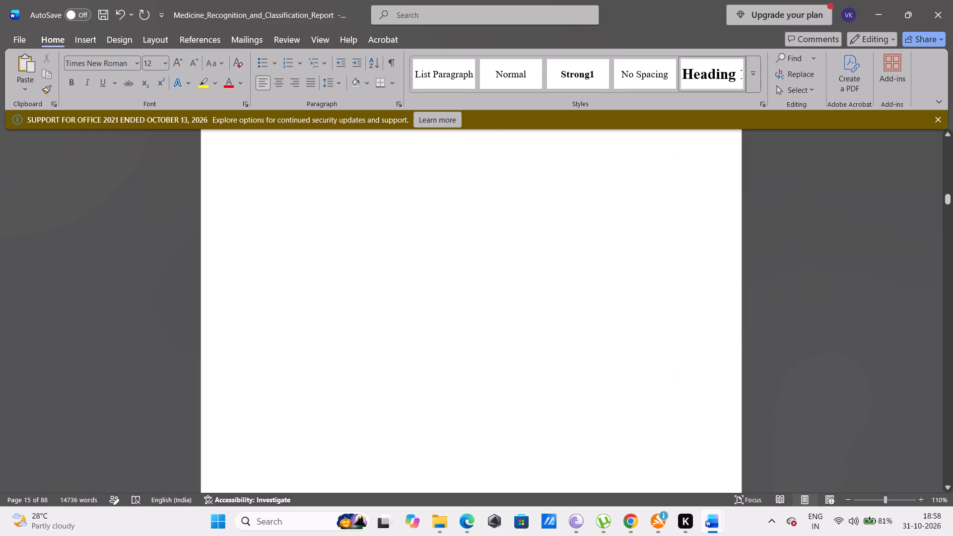
{"action": "scroll", "coordinate": [591, 235], "scroll_direction": "down", "scroll_amount": 2}
{"action": "triple_click", "coordinate": [506, 329]}
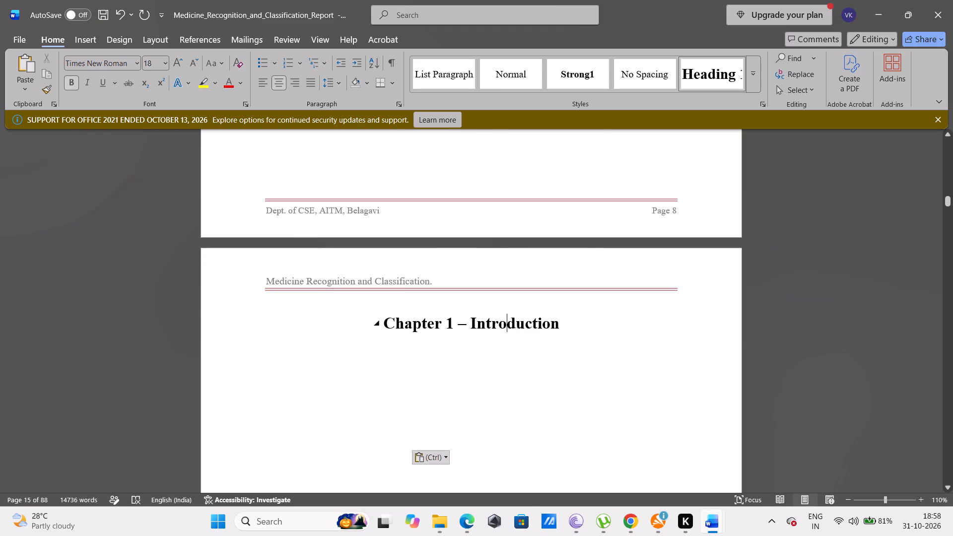
{"action": "left_click", "coordinate": [194, 64]}
{"action": "left_click", "coordinate": [194, 64]}
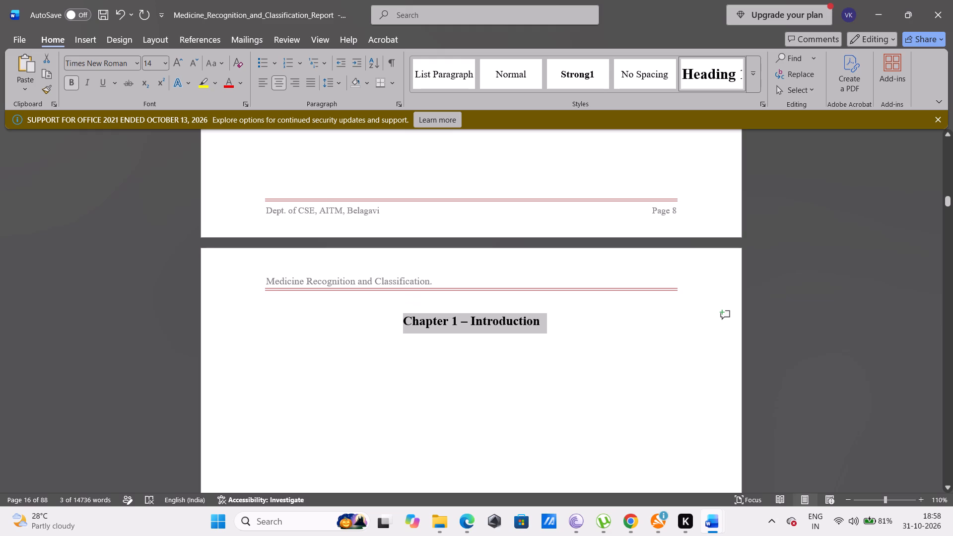
{"action": "left_click", "coordinate": [260, 78]}
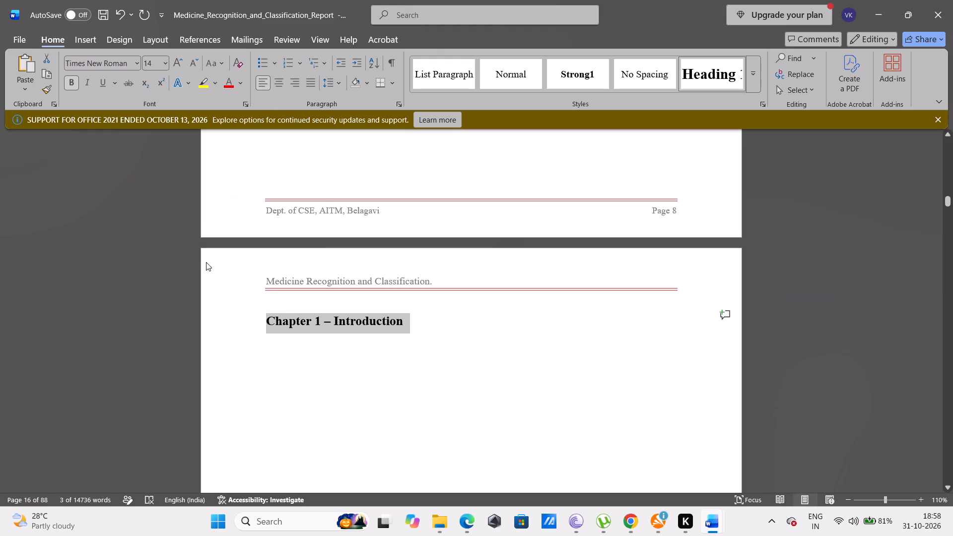
{"action": "left_click", "coordinate": [215, 356]}
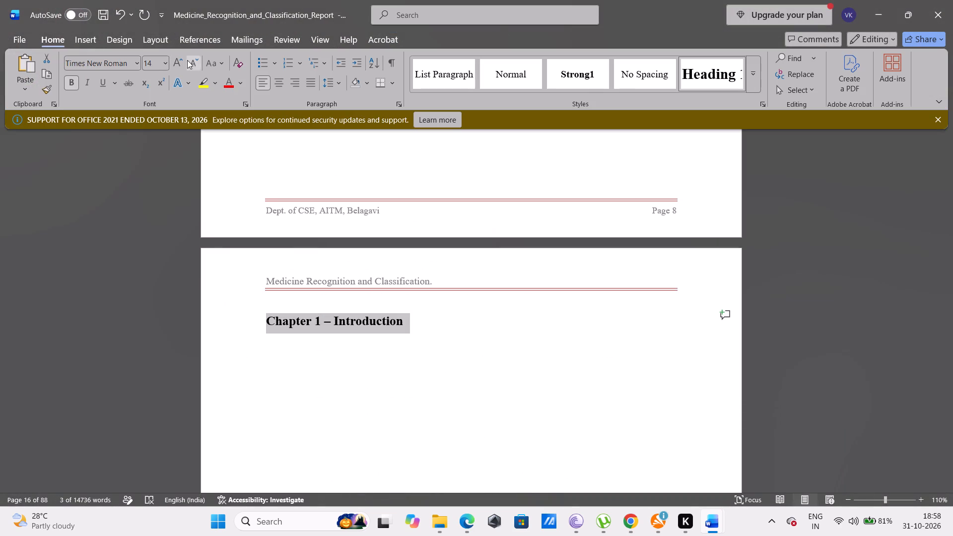
{"action": "left_click", "coordinate": [189, 59]}
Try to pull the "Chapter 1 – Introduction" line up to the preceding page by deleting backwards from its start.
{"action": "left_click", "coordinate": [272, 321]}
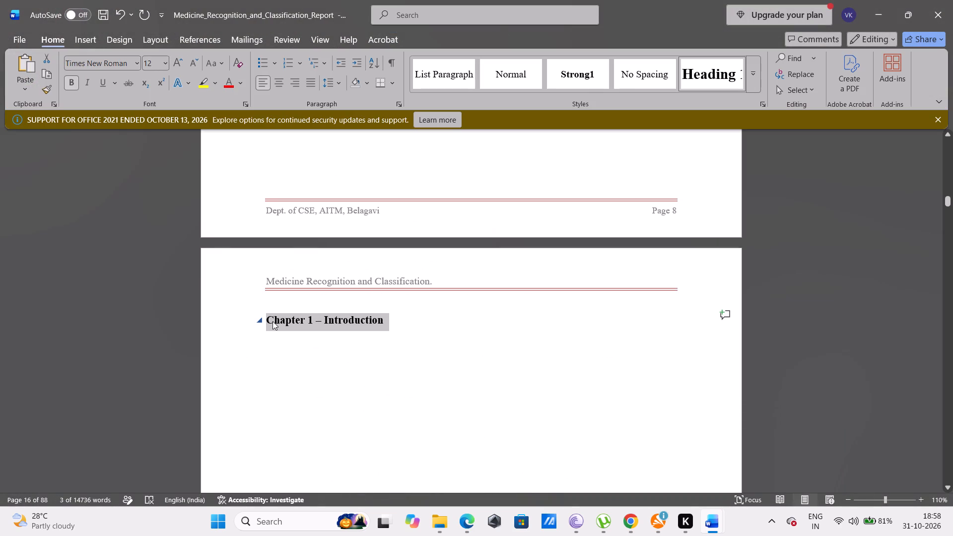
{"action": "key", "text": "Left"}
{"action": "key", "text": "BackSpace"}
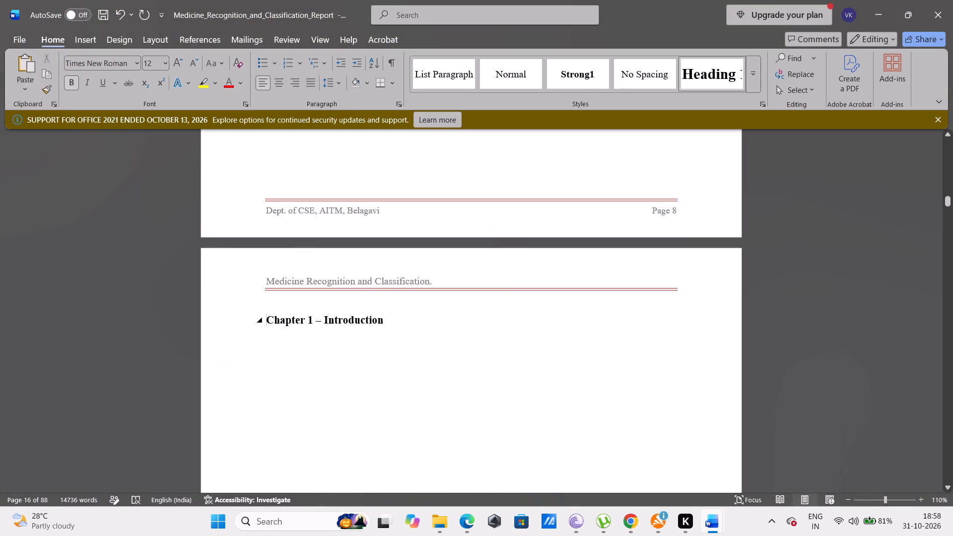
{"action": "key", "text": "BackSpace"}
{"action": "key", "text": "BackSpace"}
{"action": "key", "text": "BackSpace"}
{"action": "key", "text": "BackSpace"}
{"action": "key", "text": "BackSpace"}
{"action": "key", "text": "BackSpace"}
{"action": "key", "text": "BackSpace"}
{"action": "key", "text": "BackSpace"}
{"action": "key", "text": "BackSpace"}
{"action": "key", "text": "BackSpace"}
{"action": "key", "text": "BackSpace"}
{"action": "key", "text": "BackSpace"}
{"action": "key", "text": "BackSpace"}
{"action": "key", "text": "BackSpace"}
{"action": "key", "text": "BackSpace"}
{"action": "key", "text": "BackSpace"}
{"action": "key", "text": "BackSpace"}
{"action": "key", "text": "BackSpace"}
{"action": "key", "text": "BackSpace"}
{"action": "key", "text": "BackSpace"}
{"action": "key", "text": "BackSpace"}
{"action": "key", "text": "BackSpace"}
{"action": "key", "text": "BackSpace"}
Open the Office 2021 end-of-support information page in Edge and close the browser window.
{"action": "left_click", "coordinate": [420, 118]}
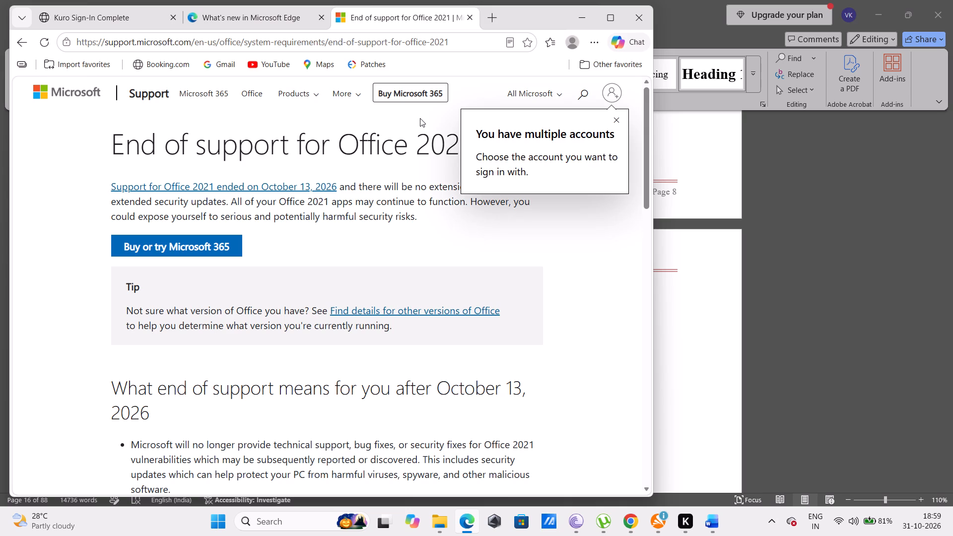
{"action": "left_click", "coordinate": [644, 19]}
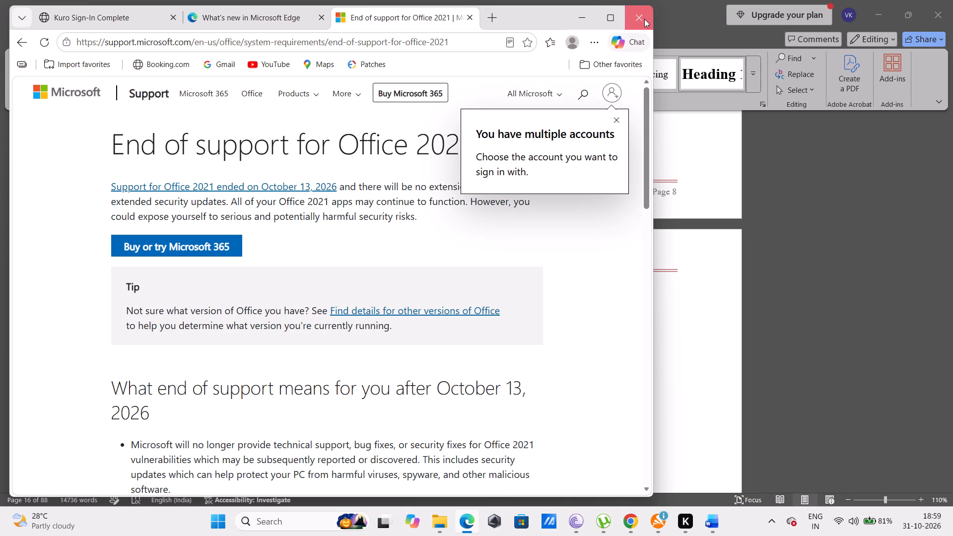
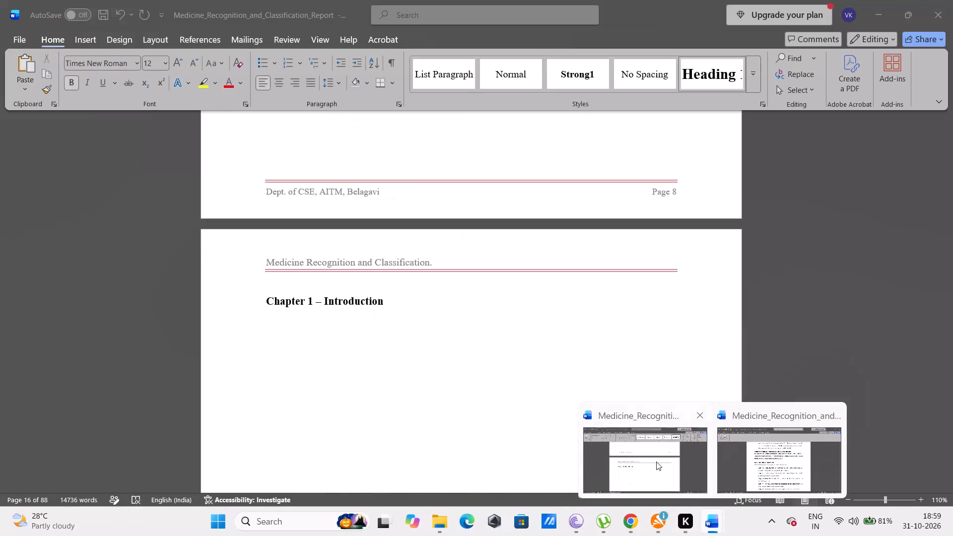
Review the page layout of Chapter 1 from the Abstract through sections 1.3 to 1.6 and page 8.
{"action": "scroll", "coordinate": [656, 462], "scroll_direction": "up", "scroll_amount": 1}
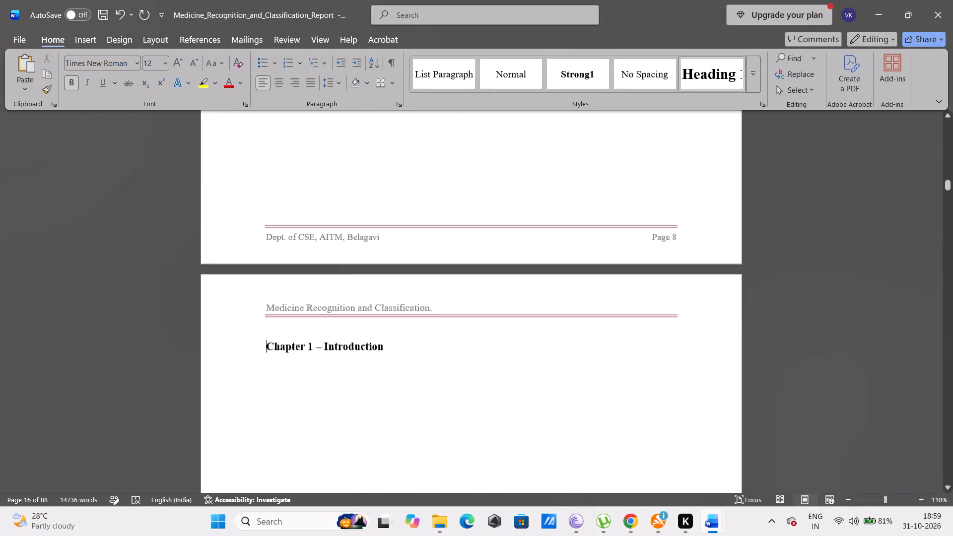
{"action": "scroll", "coordinate": [656, 462], "scroll_direction": "up", "scroll_amount": 11}
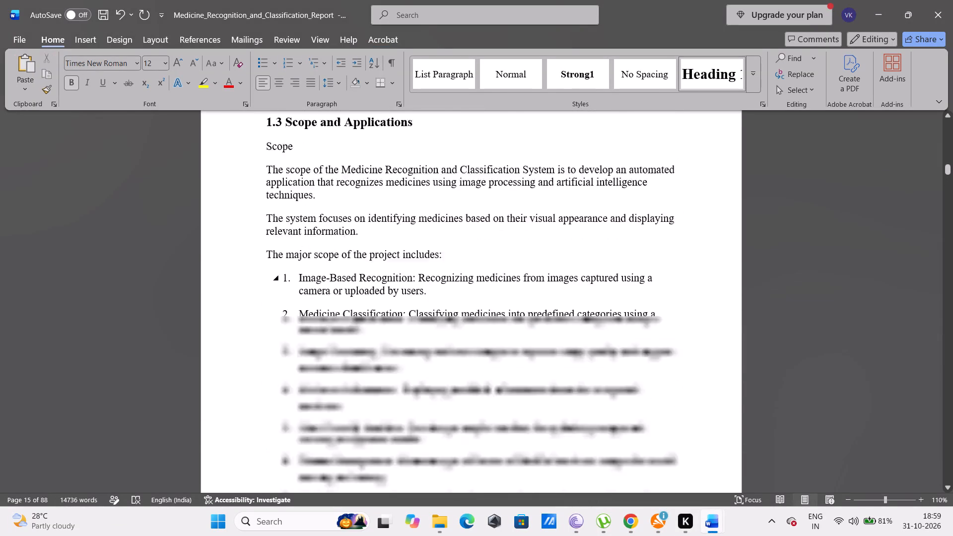
{"action": "scroll", "coordinate": [656, 462], "scroll_direction": "up", "scroll_amount": 1}
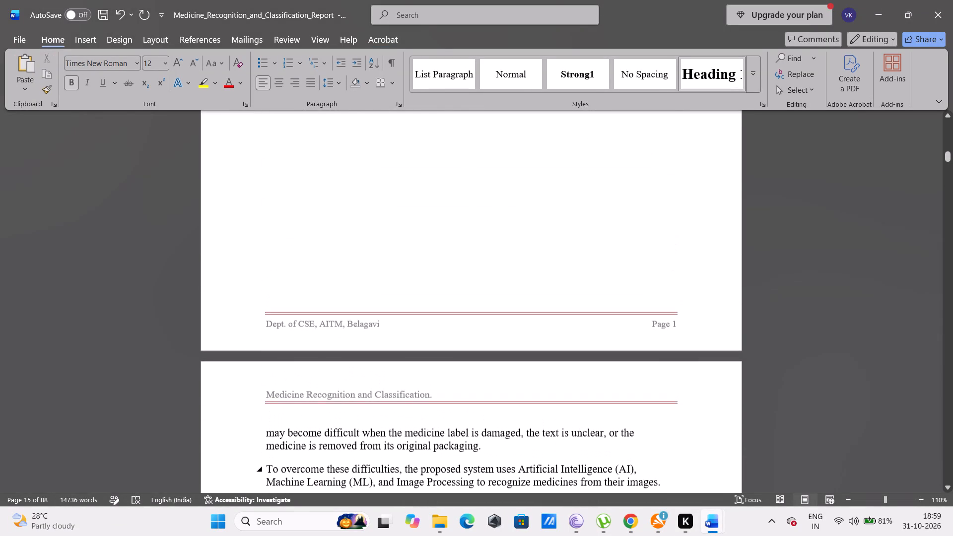
{"action": "scroll", "coordinate": [656, 462], "scroll_direction": "up", "scroll_amount": 2}
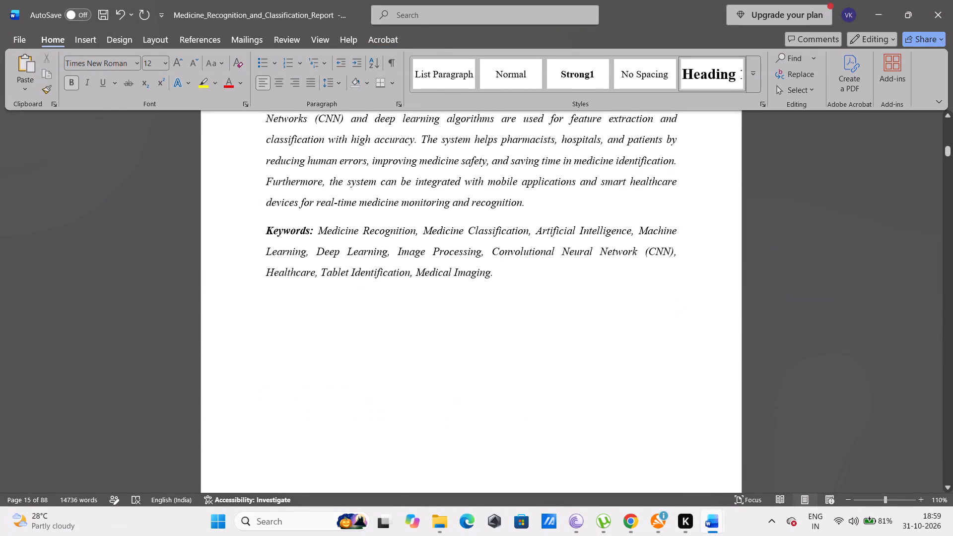
{"action": "scroll", "coordinate": [656, 462], "scroll_direction": "up", "scroll_amount": 4}
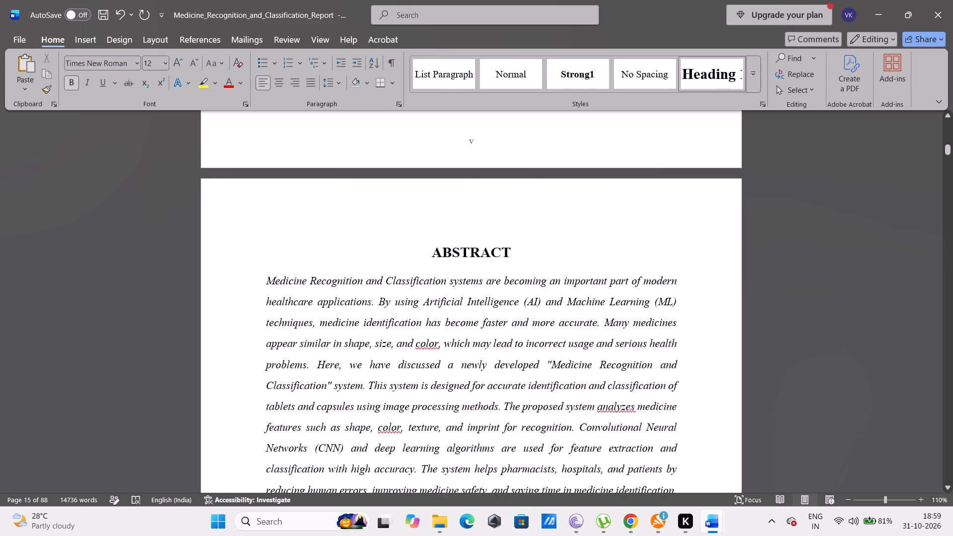
{"action": "scroll", "coordinate": [656, 462], "scroll_direction": "down", "scroll_amount": 7}
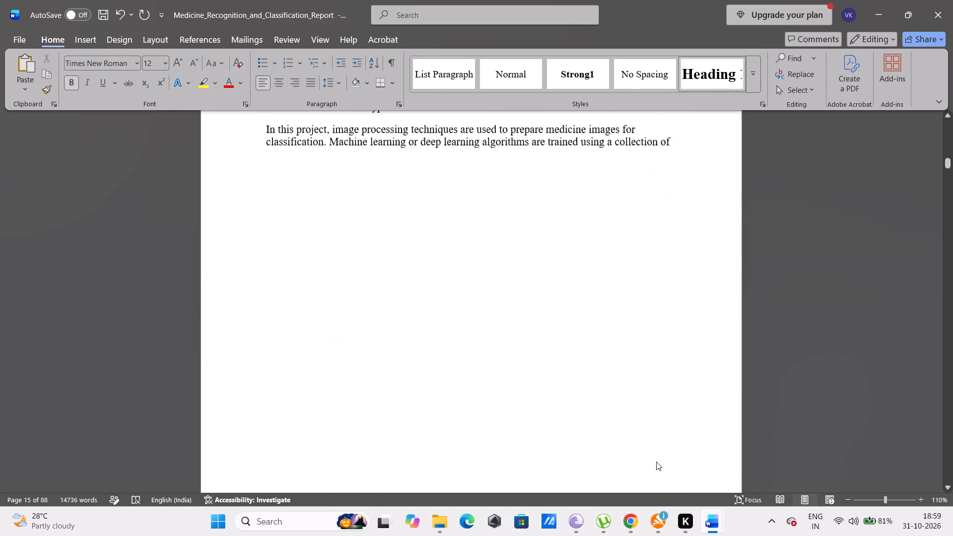
{"action": "scroll", "coordinate": [656, 462], "scroll_direction": "down", "scroll_amount": 7}
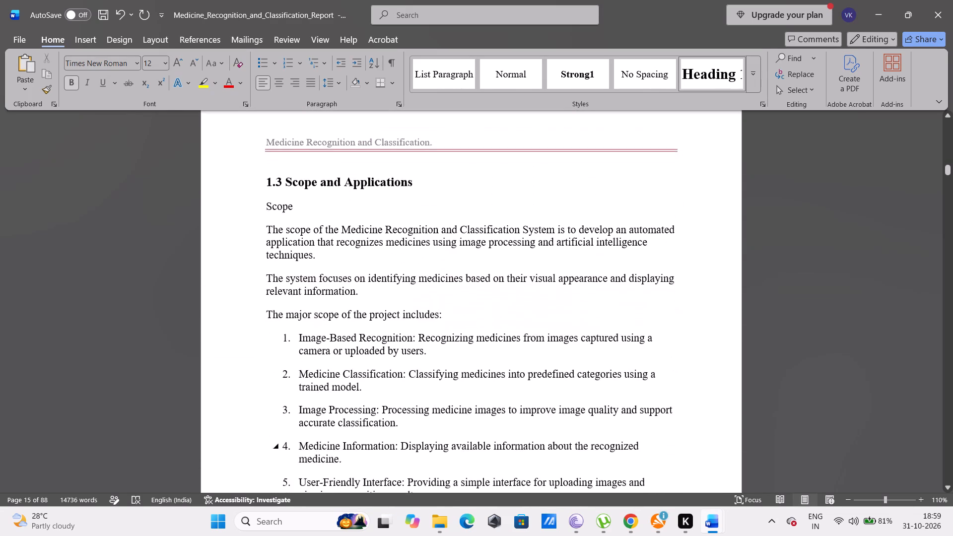
{"action": "scroll", "coordinate": [656, 462], "scroll_direction": "down", "scroll_amount": 5}
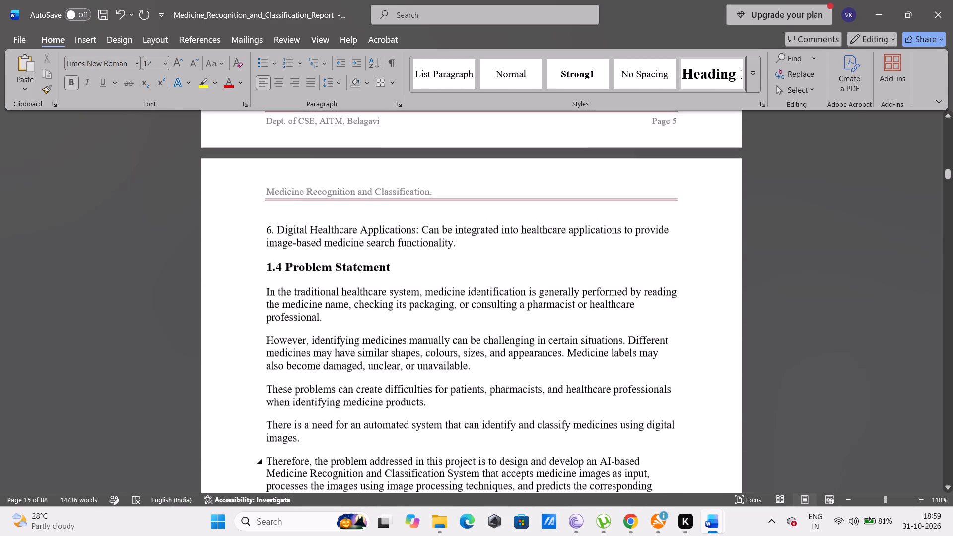
{"action": "scroll", "coordinate": [656, 462], "scroll_direction": "down", "scroll_amount": 5}
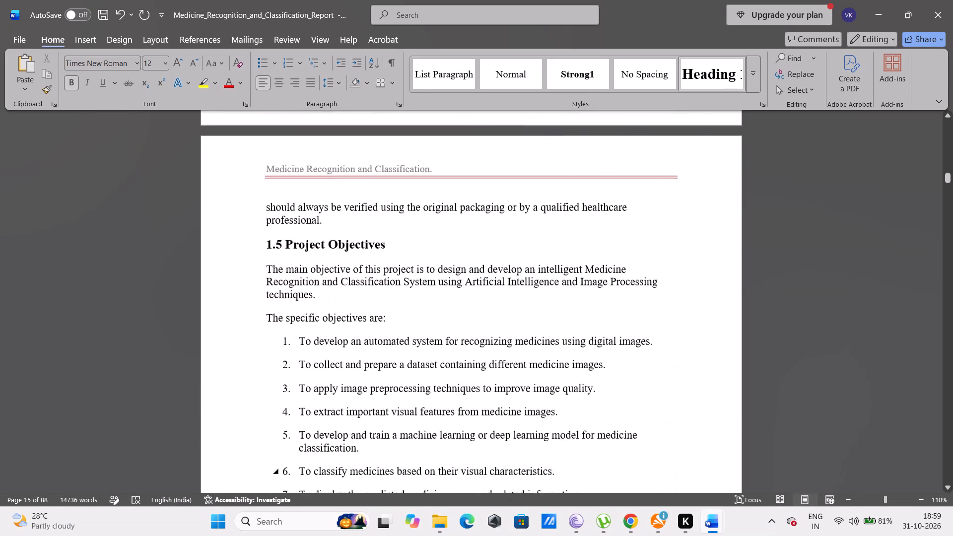
{"action": "scroll", "coordinate": [656, 462], "scroll_direction": "down", "scroll_amount": 6}
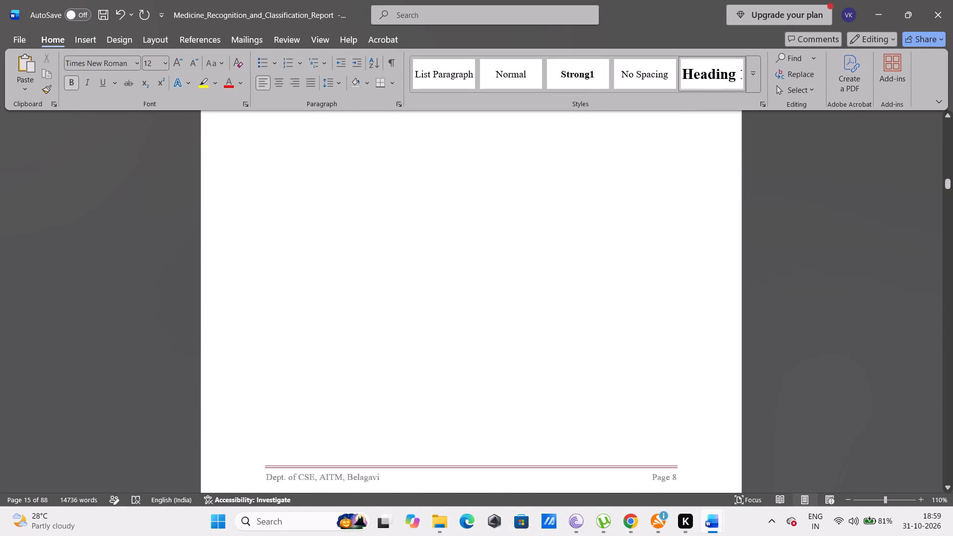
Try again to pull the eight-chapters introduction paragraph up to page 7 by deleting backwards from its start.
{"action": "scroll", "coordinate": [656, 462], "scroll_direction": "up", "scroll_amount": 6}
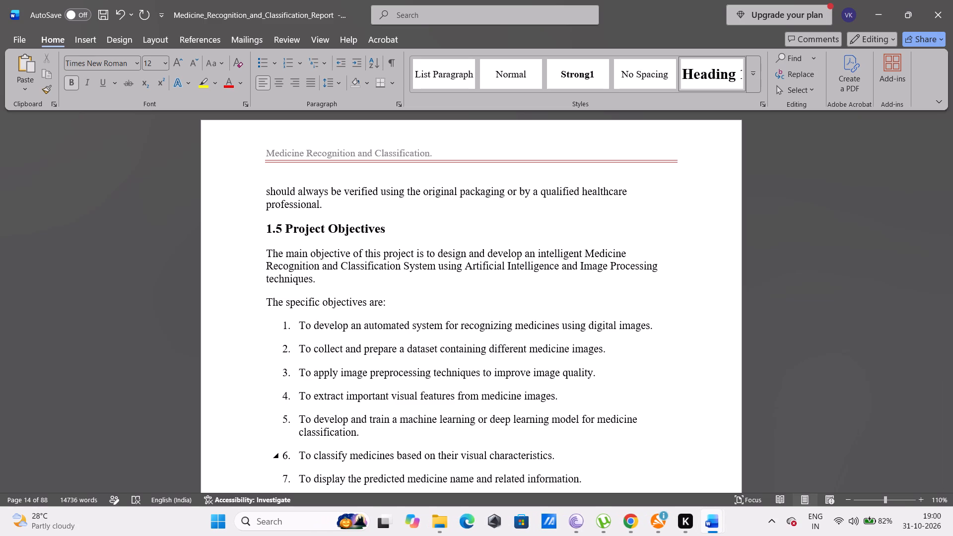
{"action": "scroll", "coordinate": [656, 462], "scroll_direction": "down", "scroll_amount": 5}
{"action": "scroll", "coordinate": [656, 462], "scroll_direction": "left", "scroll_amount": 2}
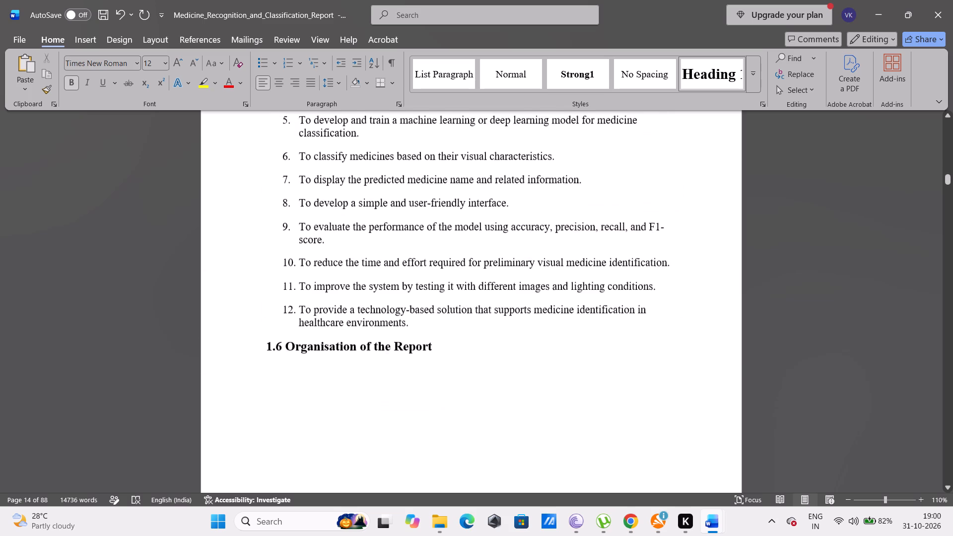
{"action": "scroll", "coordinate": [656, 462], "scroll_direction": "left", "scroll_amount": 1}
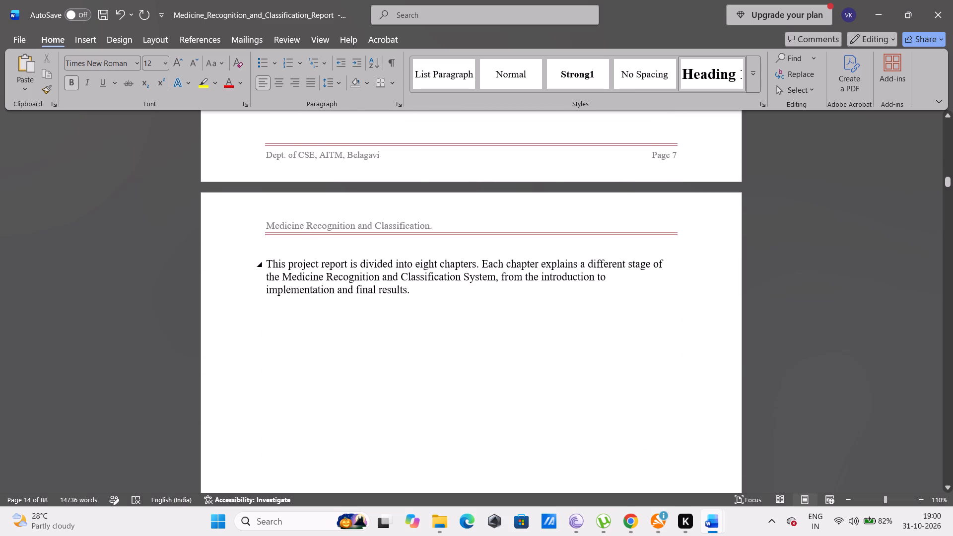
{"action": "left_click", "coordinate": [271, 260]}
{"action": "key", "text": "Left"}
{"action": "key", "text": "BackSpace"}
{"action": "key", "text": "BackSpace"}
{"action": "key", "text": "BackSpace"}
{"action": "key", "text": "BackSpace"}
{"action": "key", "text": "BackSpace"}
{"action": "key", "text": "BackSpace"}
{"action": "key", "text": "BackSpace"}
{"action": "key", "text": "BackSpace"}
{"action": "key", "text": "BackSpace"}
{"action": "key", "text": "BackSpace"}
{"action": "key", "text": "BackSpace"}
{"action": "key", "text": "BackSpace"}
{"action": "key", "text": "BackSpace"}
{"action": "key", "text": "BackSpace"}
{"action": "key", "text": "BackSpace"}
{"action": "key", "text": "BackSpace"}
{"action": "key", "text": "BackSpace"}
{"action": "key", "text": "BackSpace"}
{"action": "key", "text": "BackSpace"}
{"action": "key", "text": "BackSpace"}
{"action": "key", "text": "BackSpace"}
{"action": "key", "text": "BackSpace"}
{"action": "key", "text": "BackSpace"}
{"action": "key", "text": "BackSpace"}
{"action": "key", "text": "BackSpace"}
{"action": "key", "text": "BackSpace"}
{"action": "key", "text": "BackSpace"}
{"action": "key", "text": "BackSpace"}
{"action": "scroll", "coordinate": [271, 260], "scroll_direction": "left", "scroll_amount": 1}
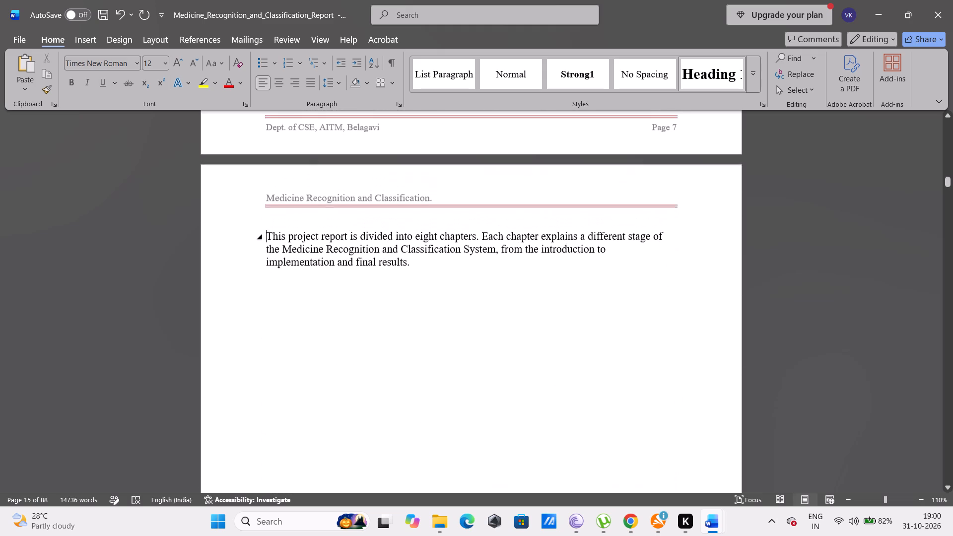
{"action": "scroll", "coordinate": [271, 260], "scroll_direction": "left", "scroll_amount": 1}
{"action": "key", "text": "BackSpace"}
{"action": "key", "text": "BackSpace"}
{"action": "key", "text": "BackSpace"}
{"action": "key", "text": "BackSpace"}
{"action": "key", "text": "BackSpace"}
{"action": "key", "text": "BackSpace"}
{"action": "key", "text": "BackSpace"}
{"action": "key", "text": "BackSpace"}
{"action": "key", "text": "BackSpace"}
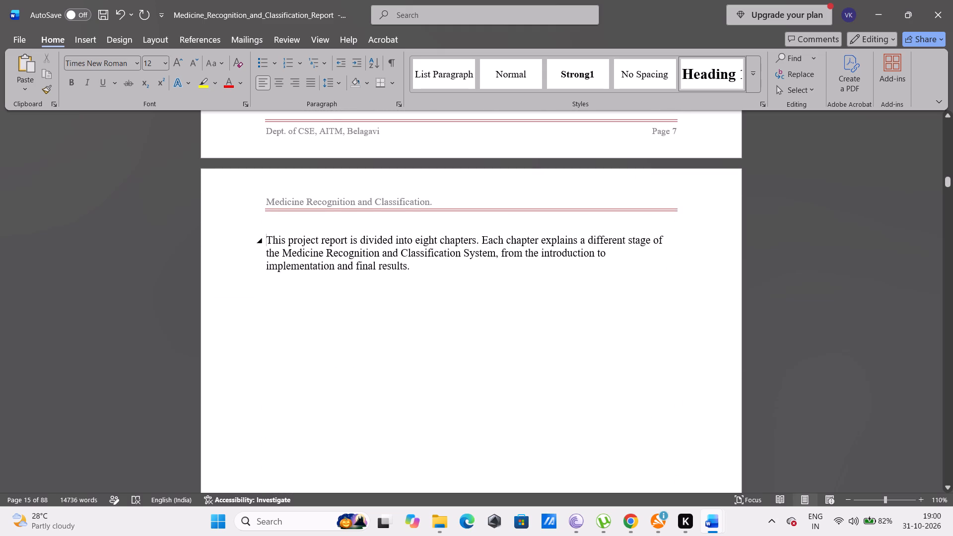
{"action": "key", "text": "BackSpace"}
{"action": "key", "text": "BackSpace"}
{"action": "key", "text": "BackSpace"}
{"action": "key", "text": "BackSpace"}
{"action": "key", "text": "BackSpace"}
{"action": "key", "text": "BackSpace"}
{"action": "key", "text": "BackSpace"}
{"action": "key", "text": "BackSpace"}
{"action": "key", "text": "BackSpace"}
Examine the page breaks earlier in Chapter 1, especially where the paragraph on image processing techniques runs from page 3 to page 4.
{"action": "scroll", "coordinate": [271, 260], "scroll_direction": "up", "scroll_amount": 8}
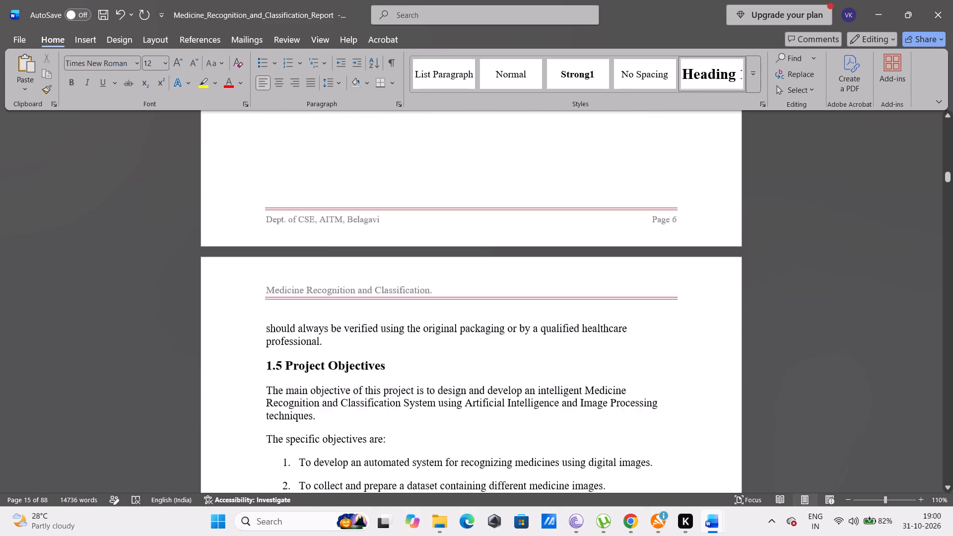
{"action": "scroll", "coordinate": [271, 260], "scroll_direction": "up", "scroll_amount": 6}
{"action": "scroll", "coordinate": [271, 260], "scroll_direction": "down", "scroll_amount": 1}
{"action": "scroll", "coordinate": [271, 260], "scroll_direction": "up", "scroll_amount": 2}
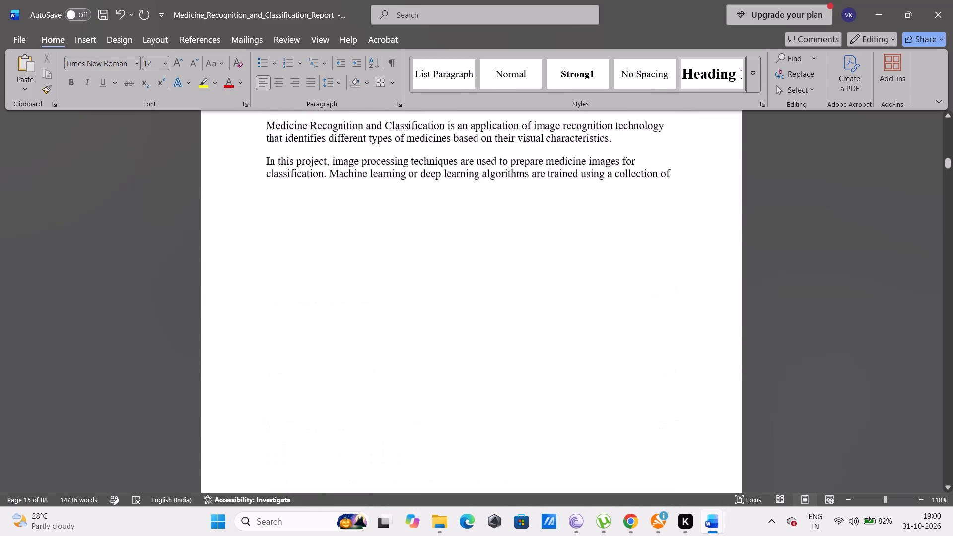
{"action": "scroll", "coordinate": [271, 260], "scroll_direction": "down", "scroll_amount": 2}
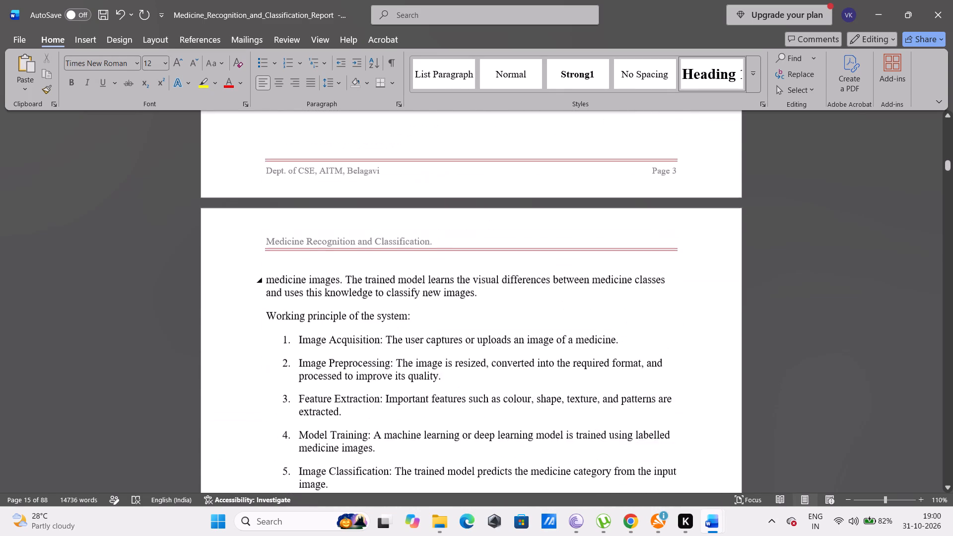
{"action": "scroll", "coordinate": [271, 260], "scroll_direction": "down", "scroll_amount": 1}
{"action": "scroll", "coordinate": [271, 260], "scroll_direction": "up", "scroll_amount": 5}
{"action": "scroll", "coordinate": [271, 260], "scroll_direction": "down", "scroll_amount": 4}
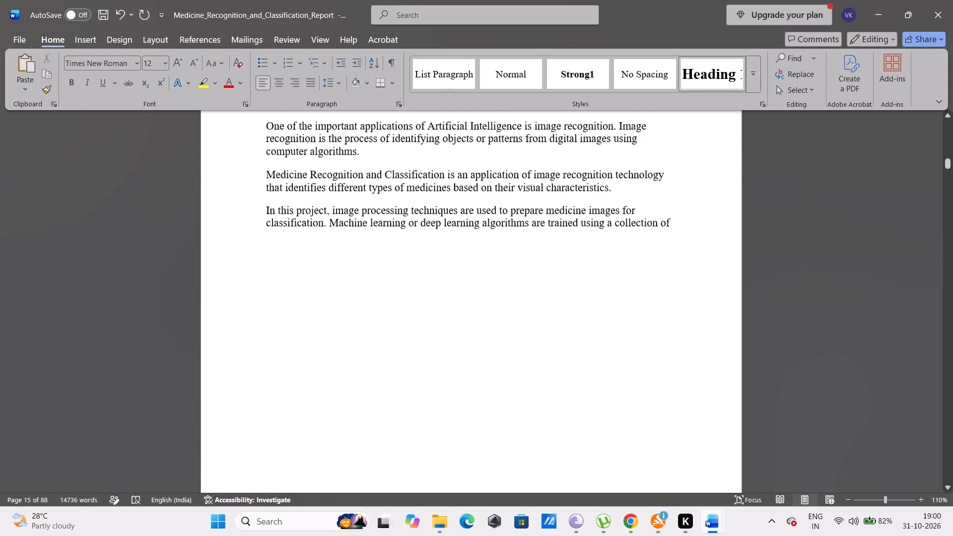
{"action": "scroll", "coordinate": [271, 260], "scroll_direction": "down", "scroll_amount": 1}
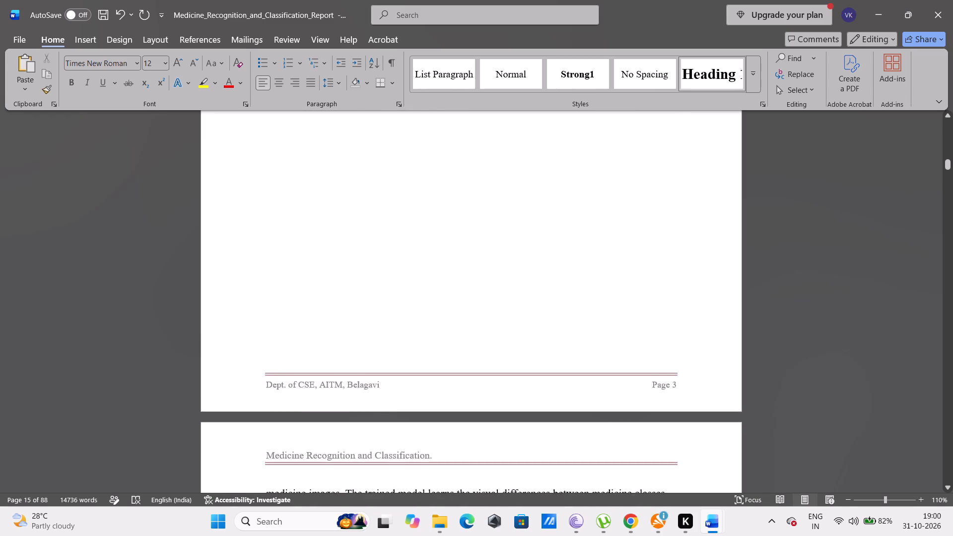
{"action": "scroll", "coordinate": [271, 260], "scroll_direction": "down", "scroll_amount": 1}
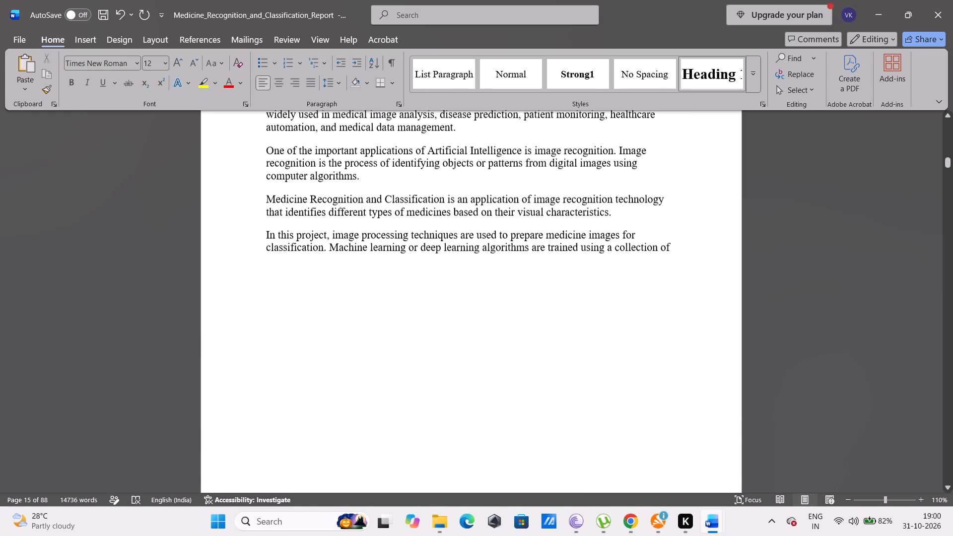
{"action": "scroll", "coordinate": [271, 260], "scroll_direction": "down", "scroll_amount": 2}
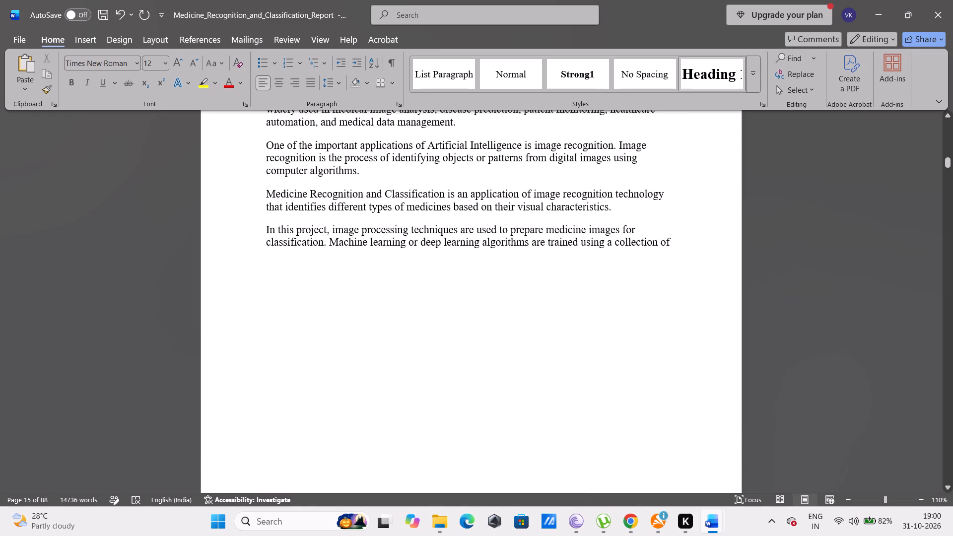
{"action": "scroll", "coordinate": [271, 260], "scroll_direction": "down", "scroll_amount": 1}
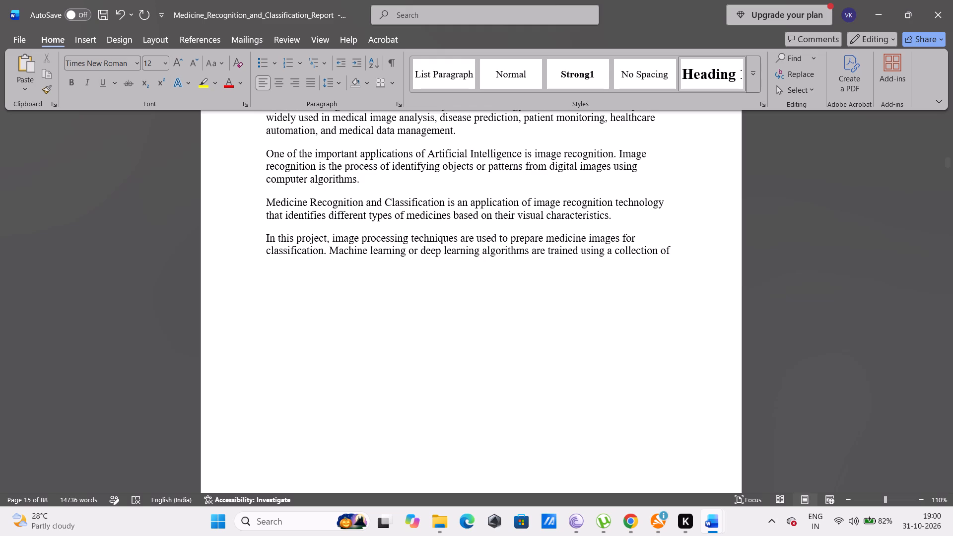
{"action": "scroll", "coordinate": [271, 260], "scroll_direction": "down", "scroll_amount": 1}
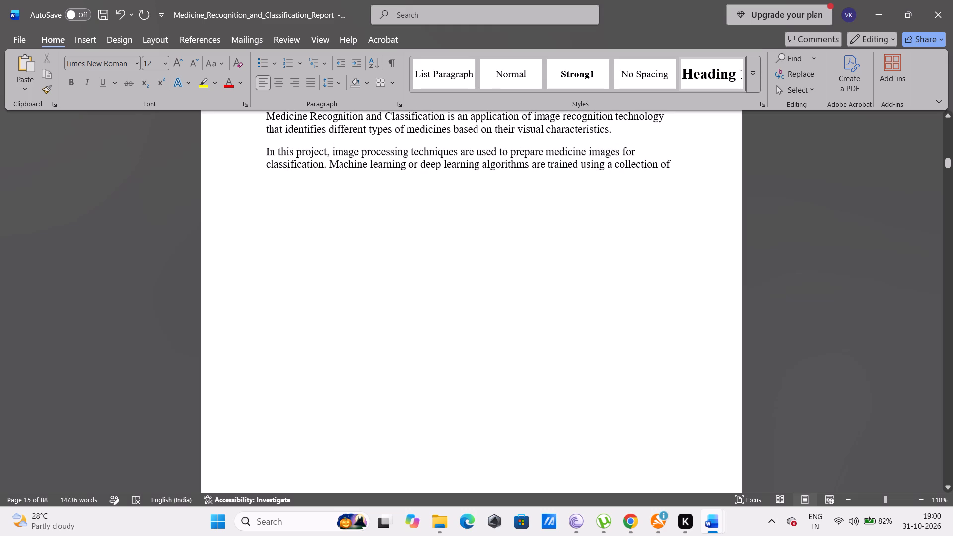
{"action": "scroll", "coordinate": [271, 260], "scroll_direction": "down", "scroll_amount": 1}
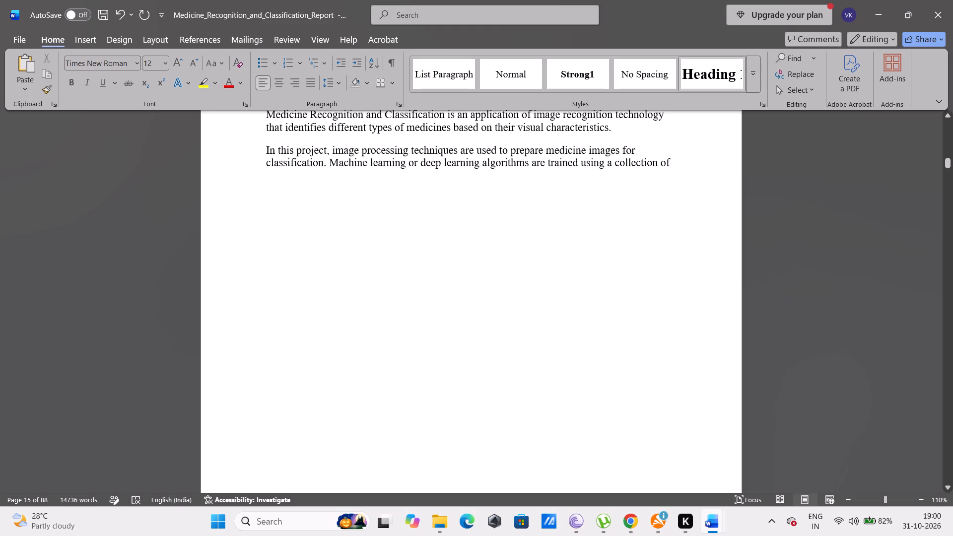
{"action": "scroll", "coordinate": [271, 260], "scroll_direction": "down", "scroll_amount": 2}
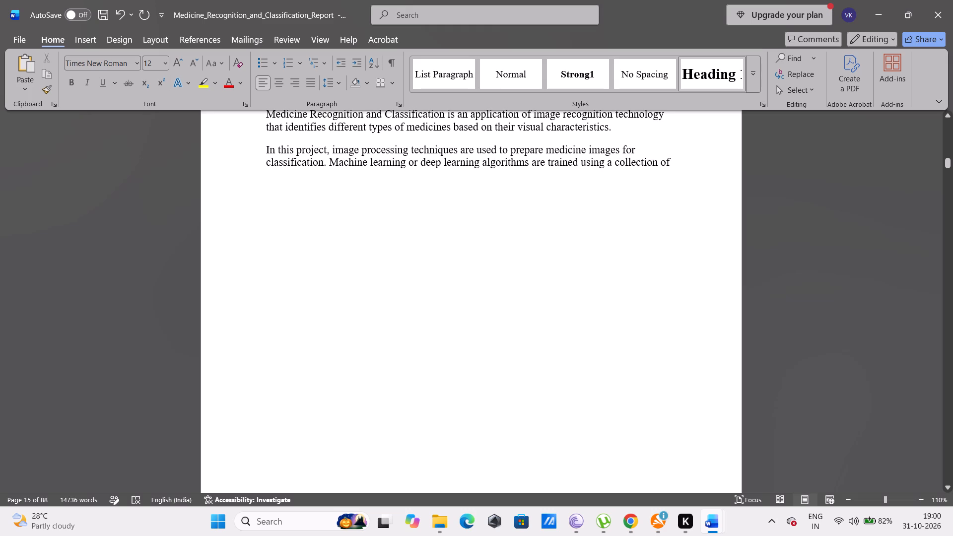
{"action": "scroll", "coordinate": [271, 260], "scroll_direction": "down", "scroll_amount": 3}
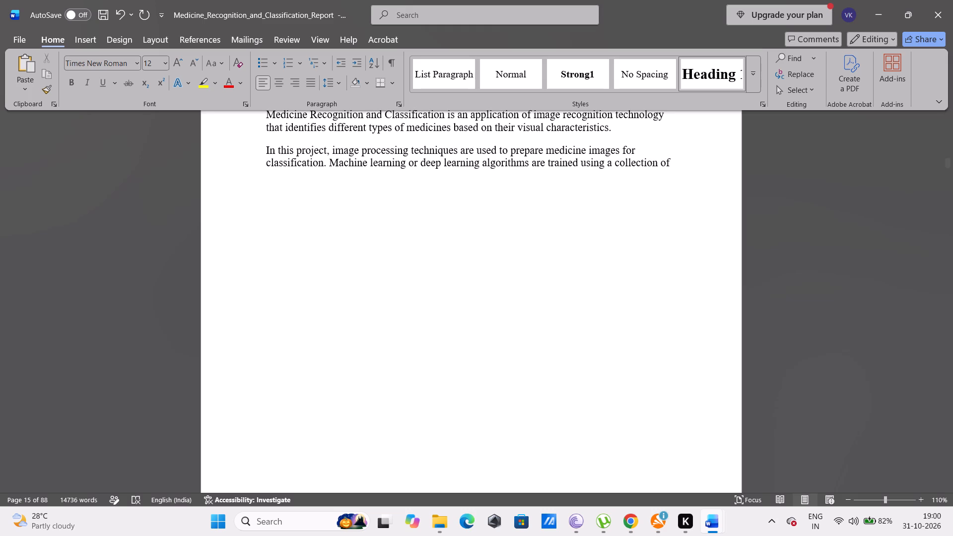
{"action": "scroll", "coordinate": [271, 260], "scroll_direction": "down", "scroll_amount": 2}
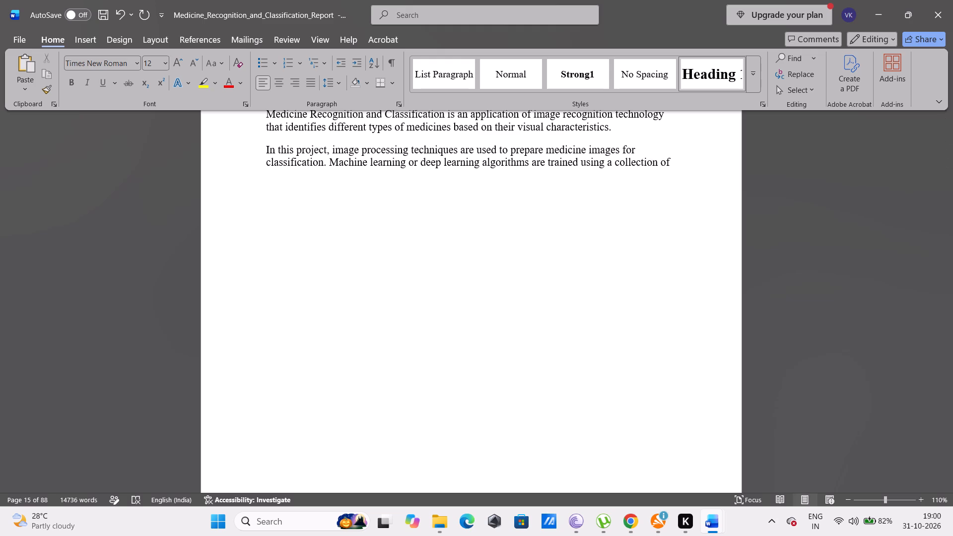
{"action": "scroll", "coordinate": [271, 260], "scroll_direction": "down", "scroll_amount": 2}
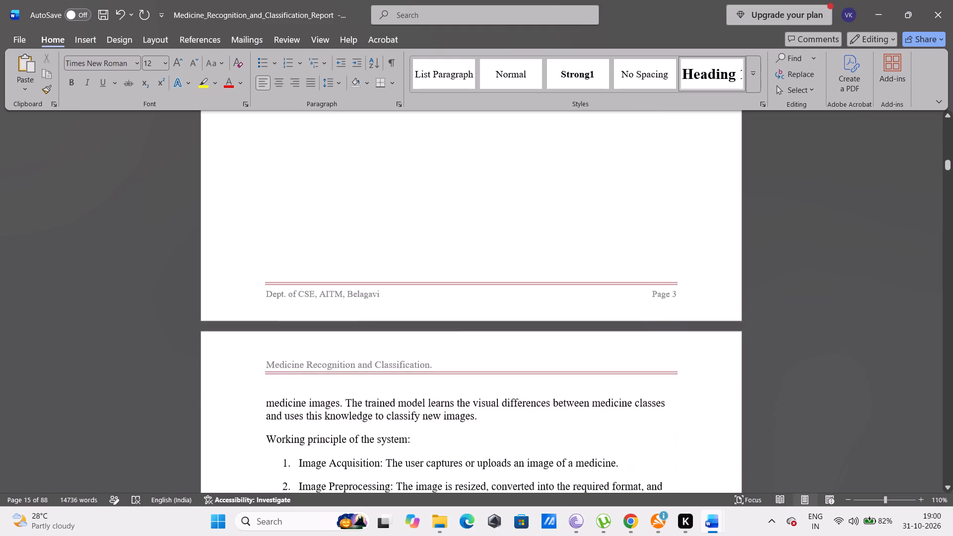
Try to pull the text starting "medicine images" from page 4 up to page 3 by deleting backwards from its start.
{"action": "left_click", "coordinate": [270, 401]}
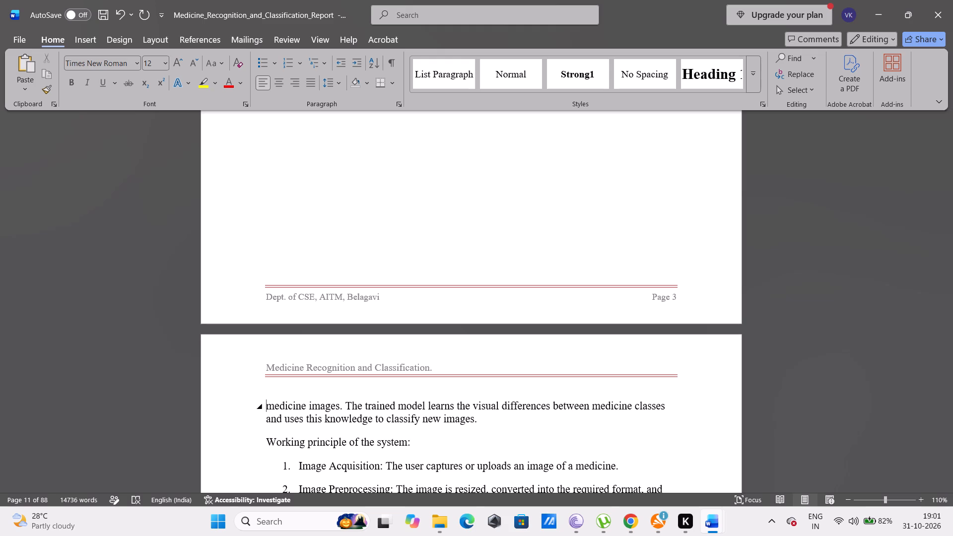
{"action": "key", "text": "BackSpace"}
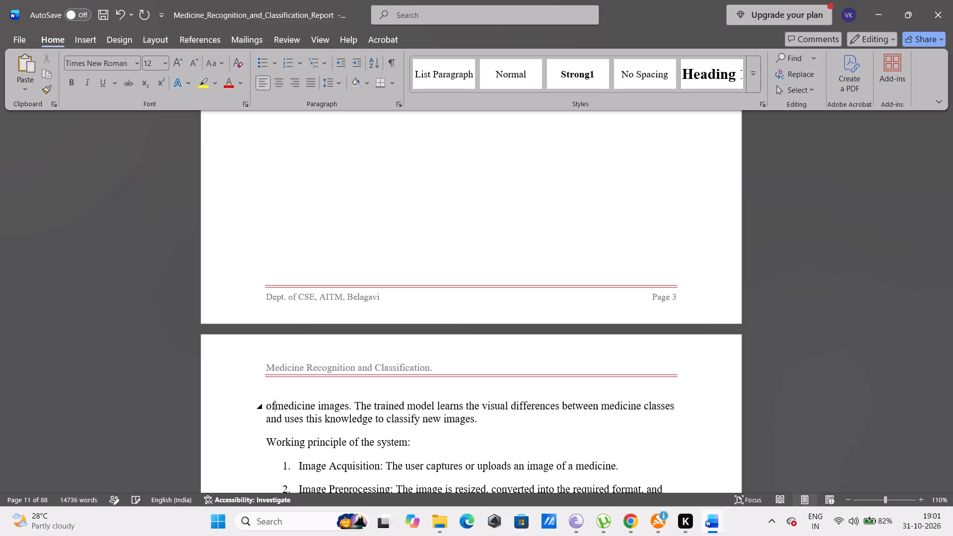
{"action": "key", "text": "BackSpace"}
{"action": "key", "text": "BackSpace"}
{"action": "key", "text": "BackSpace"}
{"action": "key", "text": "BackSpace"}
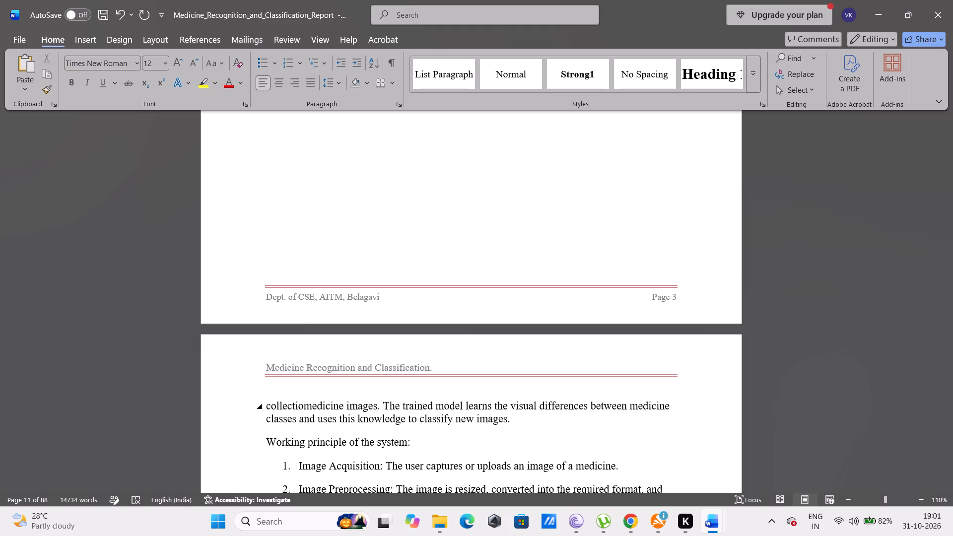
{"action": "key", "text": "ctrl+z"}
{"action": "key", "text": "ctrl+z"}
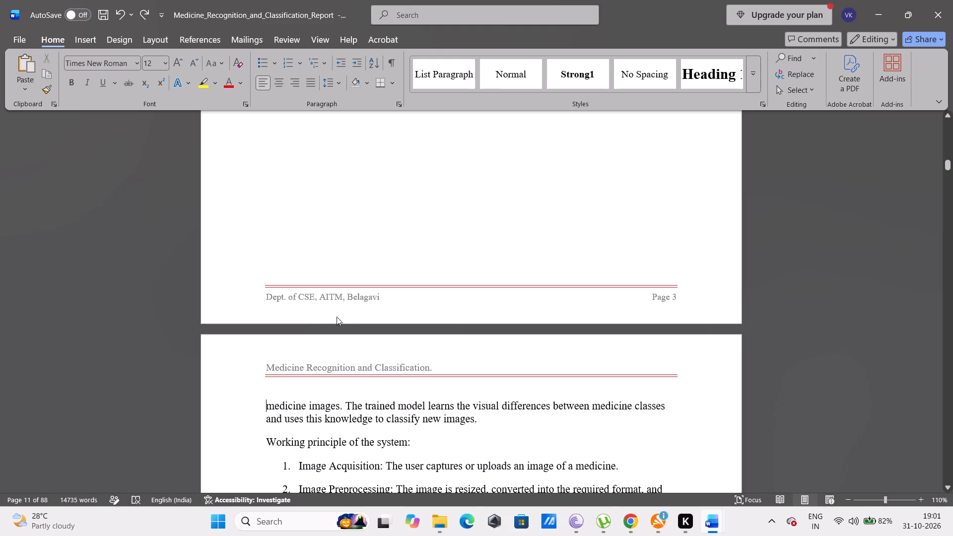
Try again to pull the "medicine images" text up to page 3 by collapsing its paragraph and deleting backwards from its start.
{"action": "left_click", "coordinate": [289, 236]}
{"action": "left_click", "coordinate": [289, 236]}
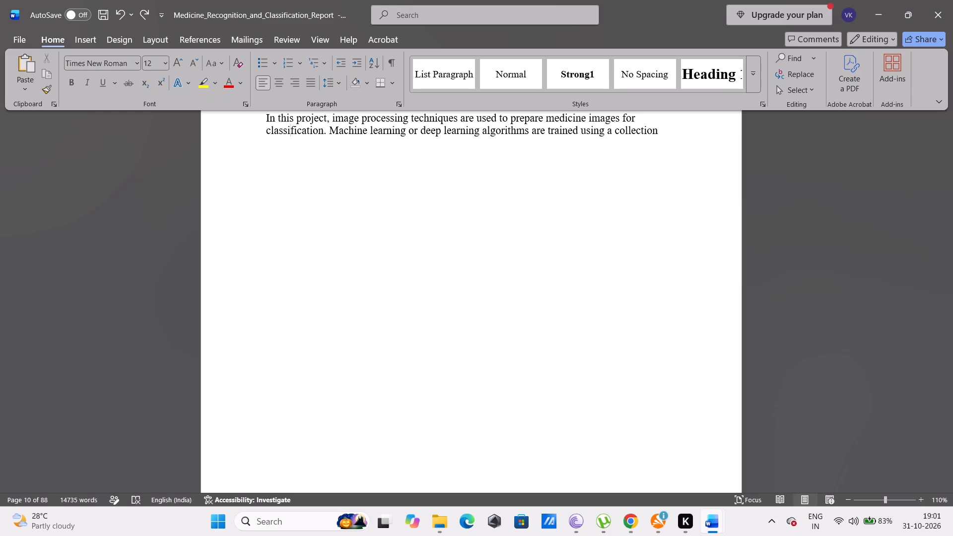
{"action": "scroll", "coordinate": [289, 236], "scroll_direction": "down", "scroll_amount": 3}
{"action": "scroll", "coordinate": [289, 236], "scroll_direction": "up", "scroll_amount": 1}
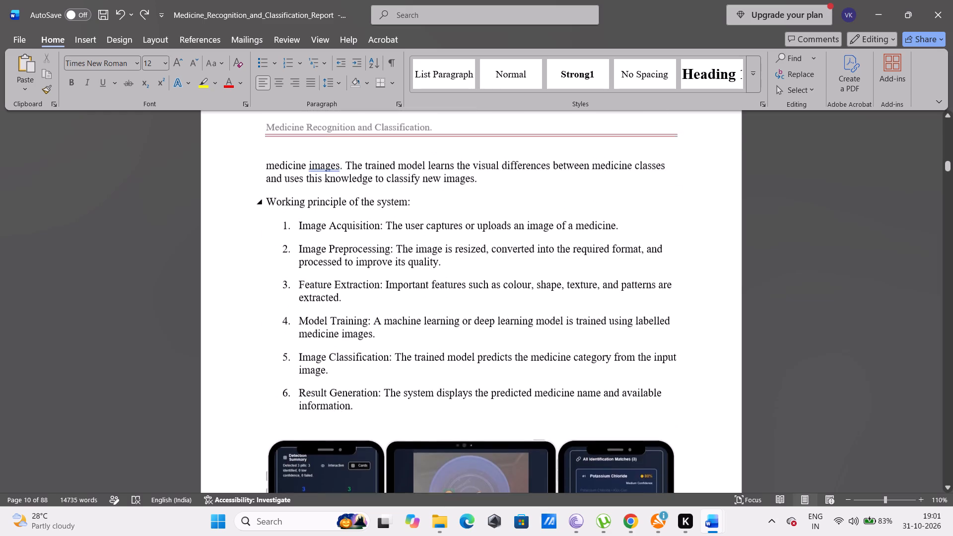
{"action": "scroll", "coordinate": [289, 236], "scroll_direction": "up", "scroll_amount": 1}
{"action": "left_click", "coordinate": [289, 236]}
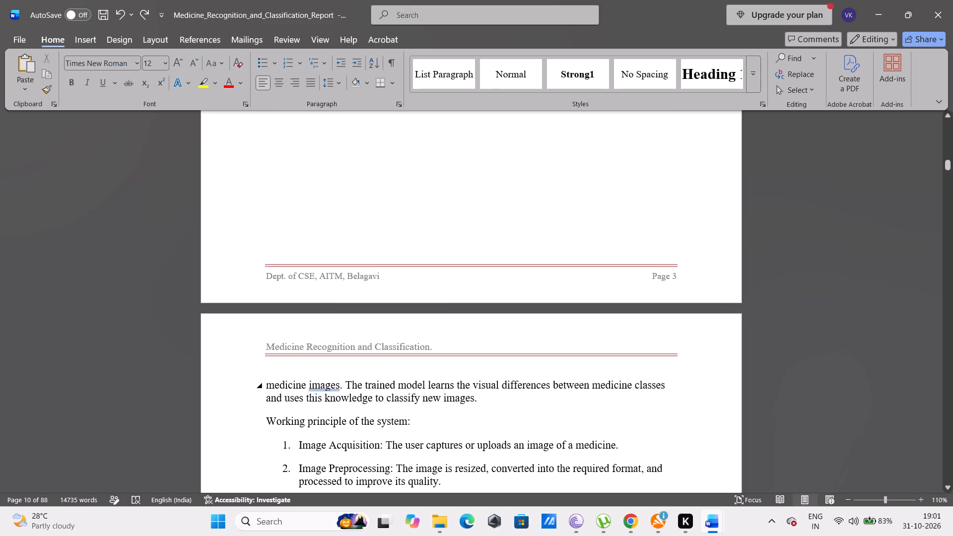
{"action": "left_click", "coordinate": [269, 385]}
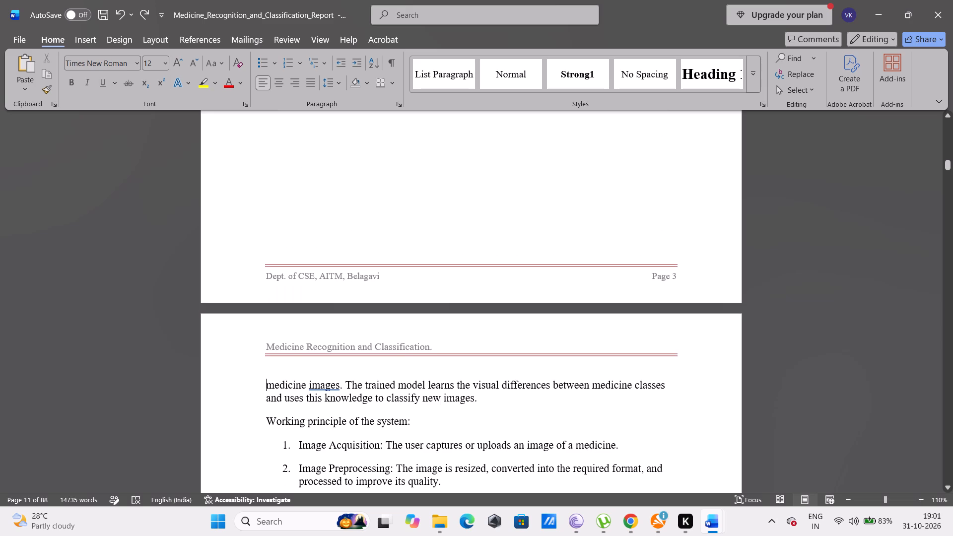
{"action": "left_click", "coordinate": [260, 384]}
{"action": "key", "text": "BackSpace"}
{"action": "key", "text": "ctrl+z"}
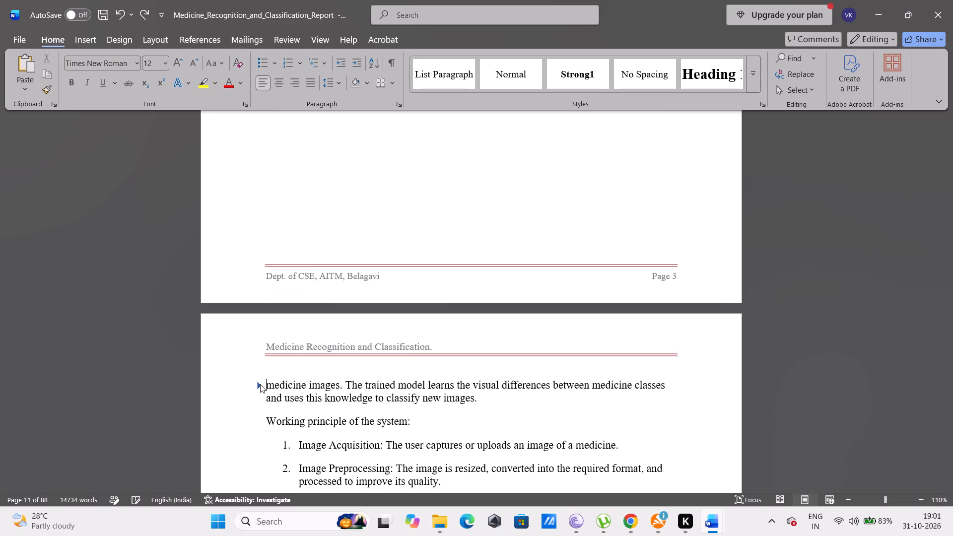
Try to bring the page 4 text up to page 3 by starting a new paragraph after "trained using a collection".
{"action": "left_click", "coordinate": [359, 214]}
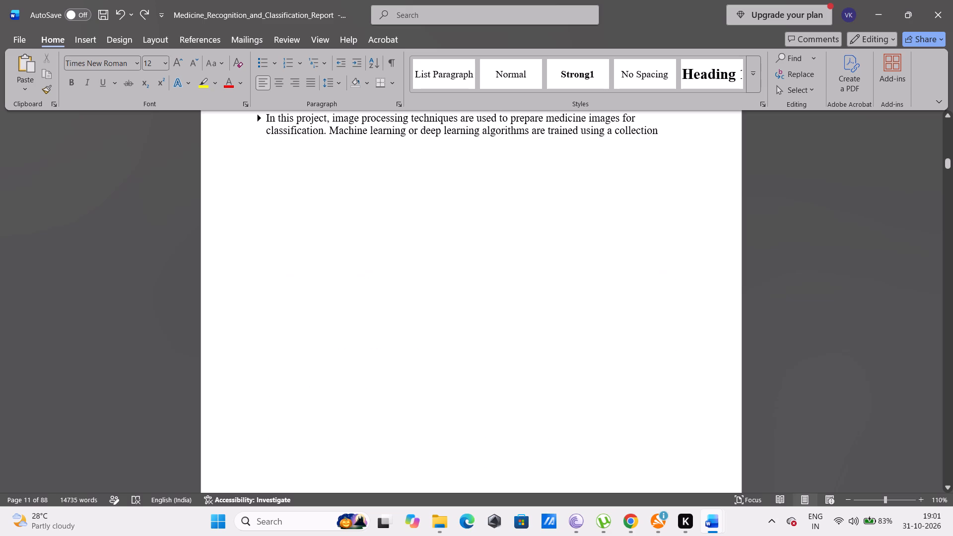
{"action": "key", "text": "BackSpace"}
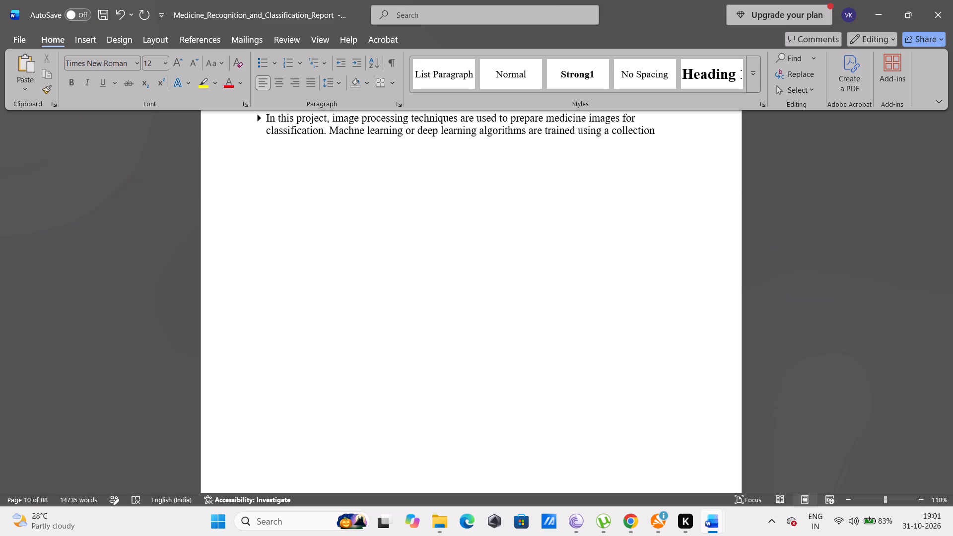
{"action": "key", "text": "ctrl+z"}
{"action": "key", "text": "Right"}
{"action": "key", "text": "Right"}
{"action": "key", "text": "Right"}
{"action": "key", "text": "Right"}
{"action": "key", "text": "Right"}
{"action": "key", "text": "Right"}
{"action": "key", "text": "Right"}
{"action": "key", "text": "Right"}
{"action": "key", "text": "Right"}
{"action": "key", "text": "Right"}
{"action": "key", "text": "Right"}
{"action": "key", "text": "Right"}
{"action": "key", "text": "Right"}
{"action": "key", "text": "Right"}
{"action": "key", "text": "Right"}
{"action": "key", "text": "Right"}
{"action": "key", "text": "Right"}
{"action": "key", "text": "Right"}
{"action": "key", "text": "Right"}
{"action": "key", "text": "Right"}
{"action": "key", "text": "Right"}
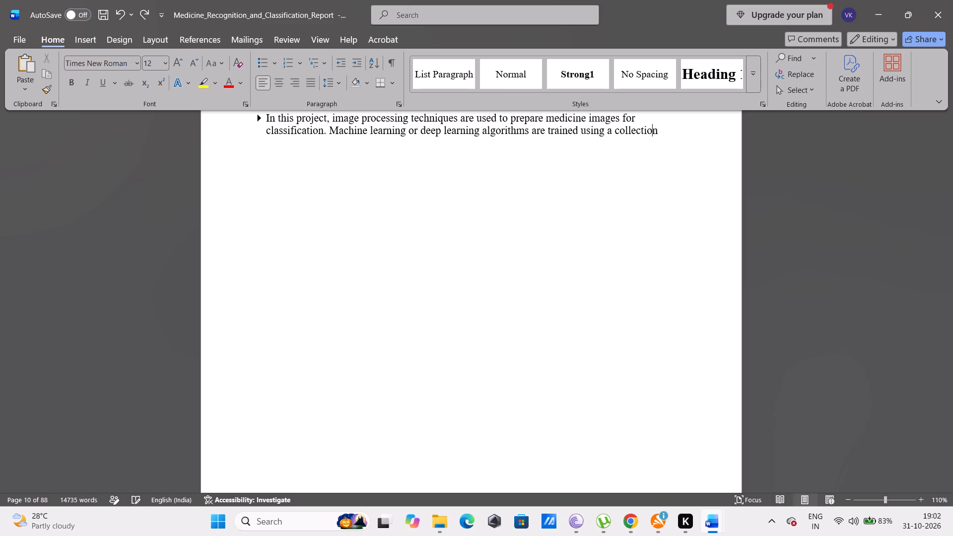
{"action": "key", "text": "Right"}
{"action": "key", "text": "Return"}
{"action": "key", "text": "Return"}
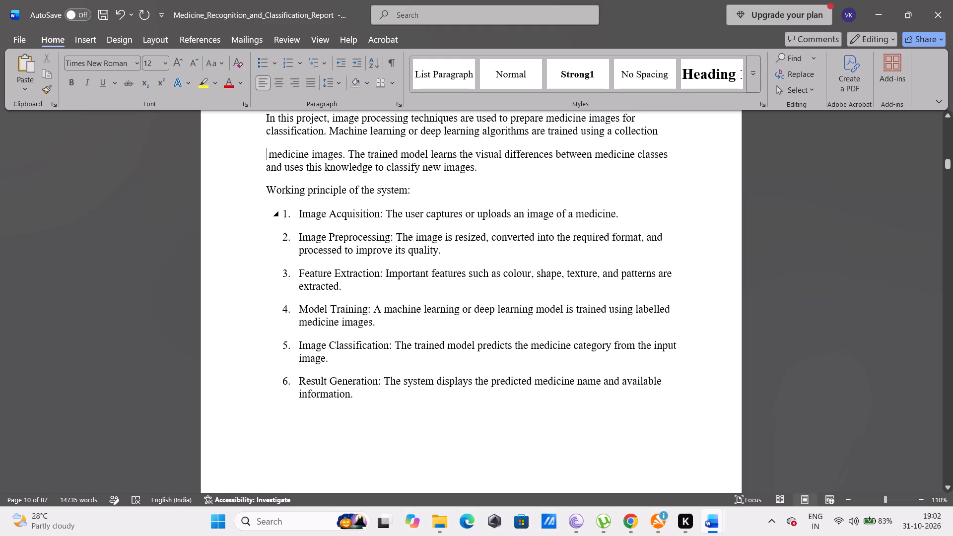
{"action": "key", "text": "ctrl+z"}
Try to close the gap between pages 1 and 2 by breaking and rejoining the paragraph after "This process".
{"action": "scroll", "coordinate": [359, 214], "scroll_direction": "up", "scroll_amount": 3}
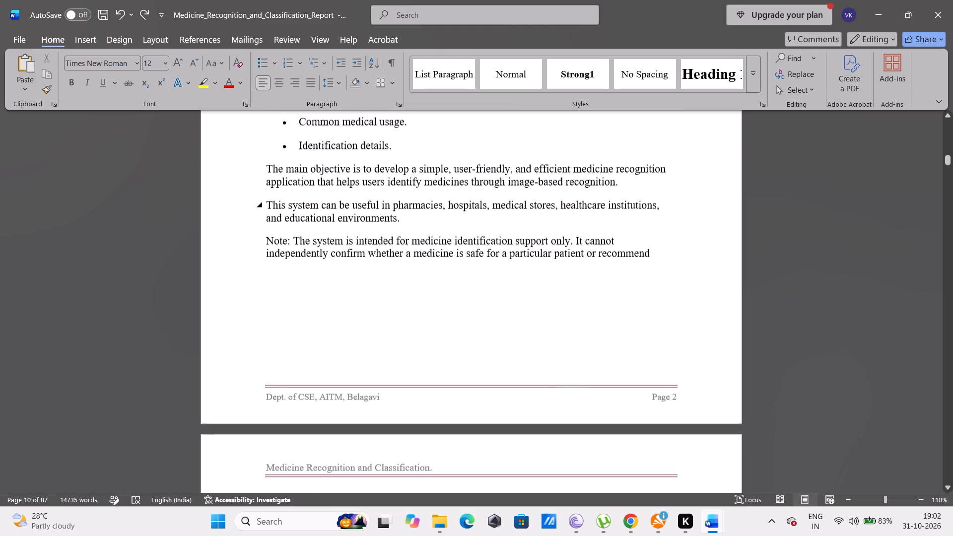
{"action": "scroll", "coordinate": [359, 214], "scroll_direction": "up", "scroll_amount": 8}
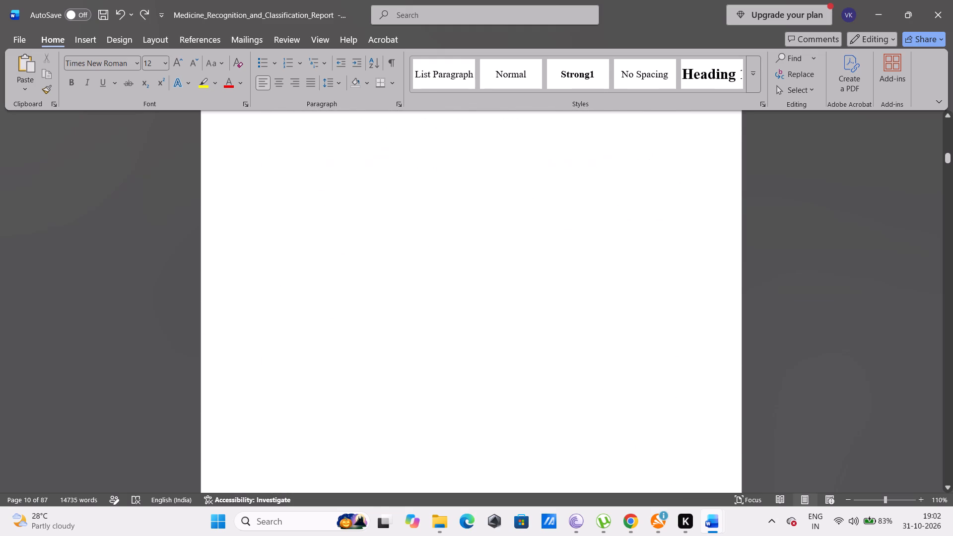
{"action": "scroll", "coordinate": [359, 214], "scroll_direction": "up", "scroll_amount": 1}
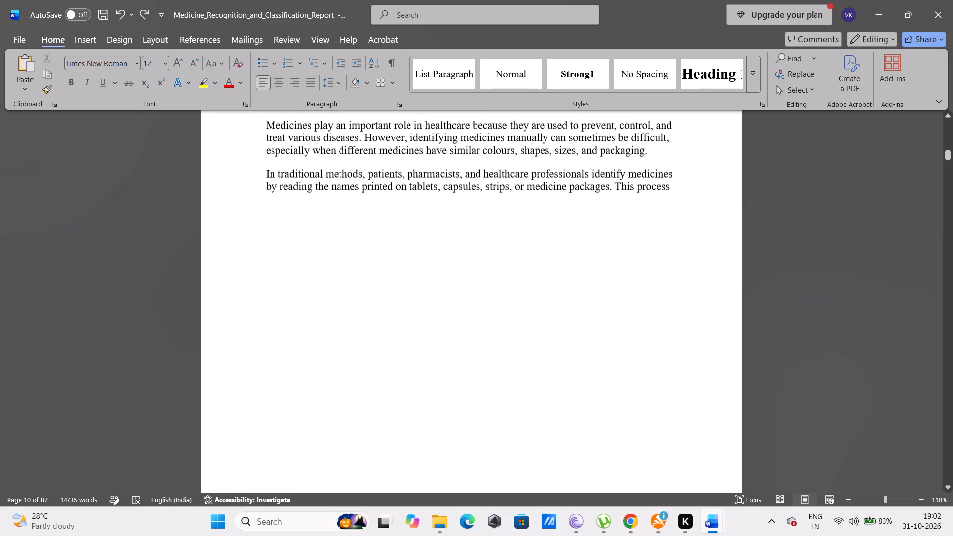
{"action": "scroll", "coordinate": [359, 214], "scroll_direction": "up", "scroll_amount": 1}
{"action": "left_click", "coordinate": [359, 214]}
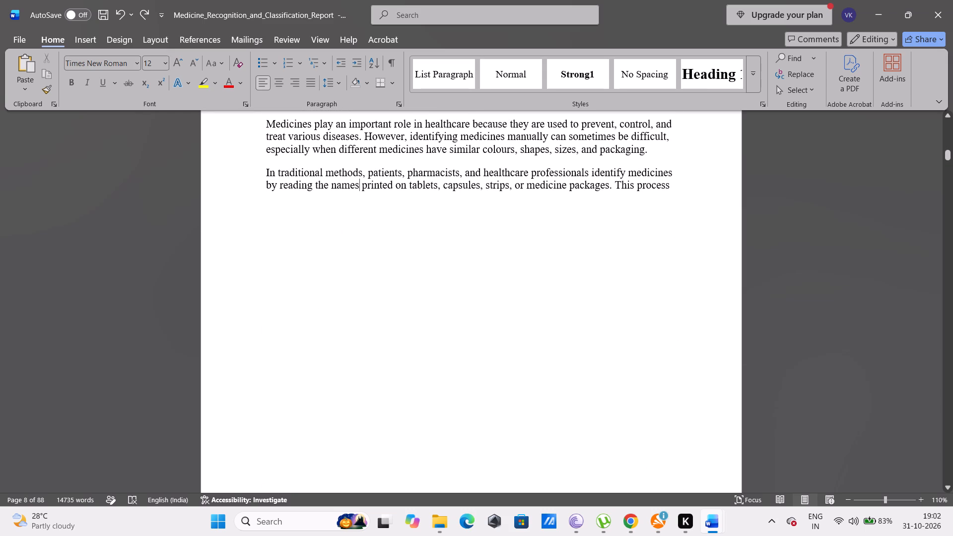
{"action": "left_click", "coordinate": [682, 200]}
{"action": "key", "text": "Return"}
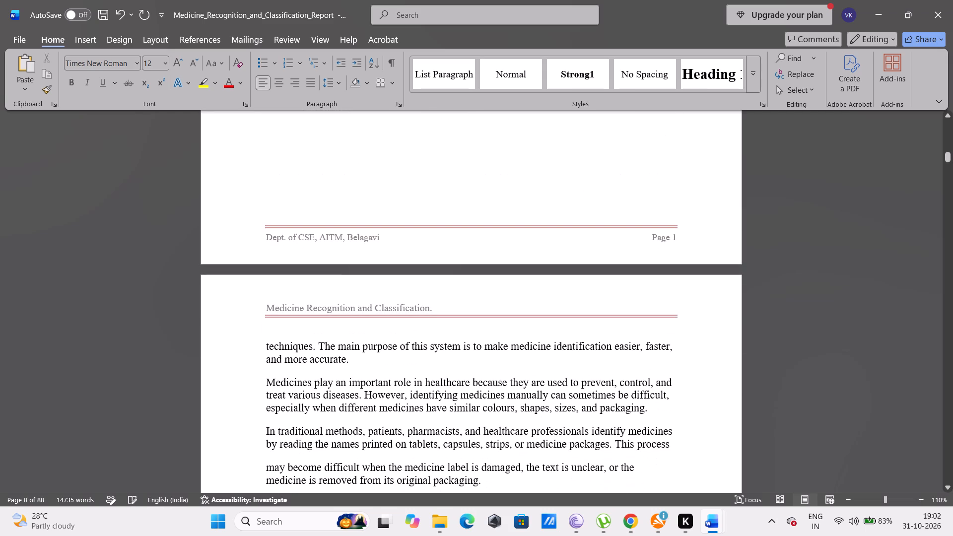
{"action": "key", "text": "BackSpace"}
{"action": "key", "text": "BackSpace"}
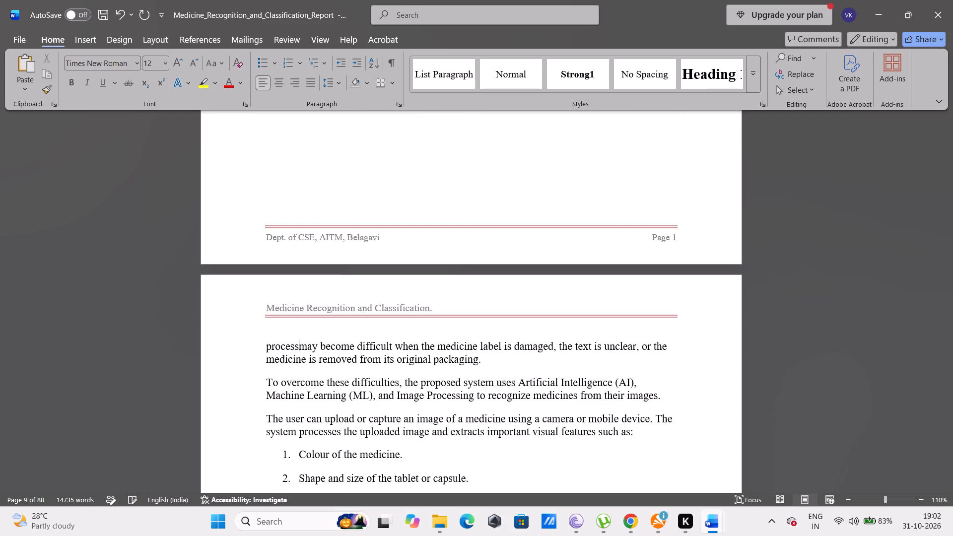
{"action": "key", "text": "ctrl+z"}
Collapse the outline levels of five page 2 paragraphs, from "may become difficult" to the "Note" on medicine identification support.
{"action": "scroll", "coordinate": [682, 200], "scroll_direction": "up", "scroll_amount": 1}
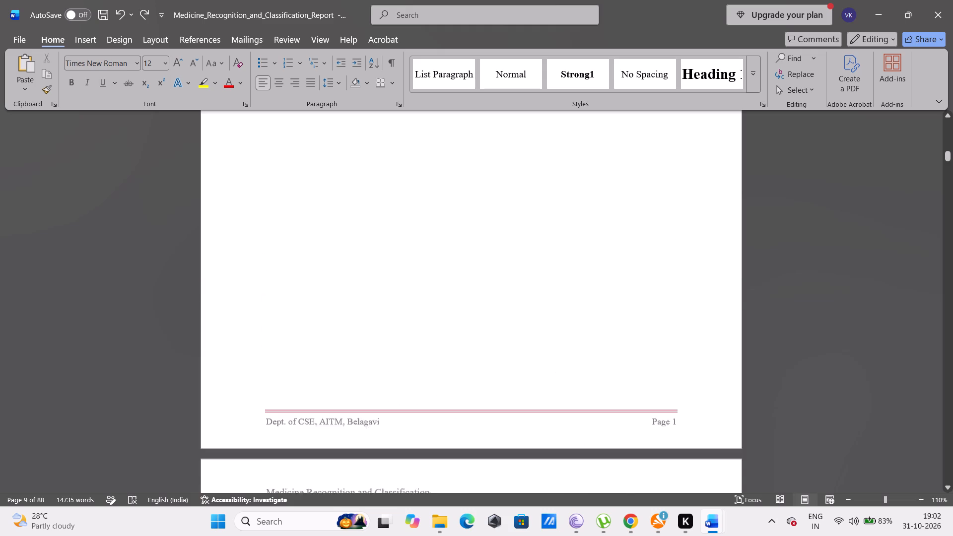
{"action": "scroll", "coordinate": [682, 200], "scroll_direction": "up", "scroll_amount": 1}
{"action": "scroll", "coordinate": [389, 396], "scroll_direction": "down", "scroll_amount": 1}
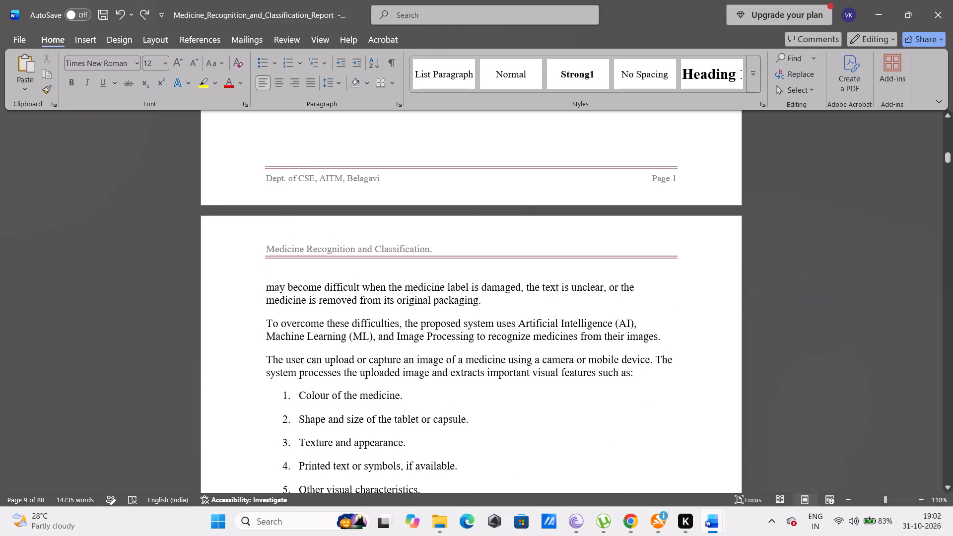
{"action": "left_click", "coordinate": [258, 289]}
{"action": "left_click", "coordinate": [259, 325]}
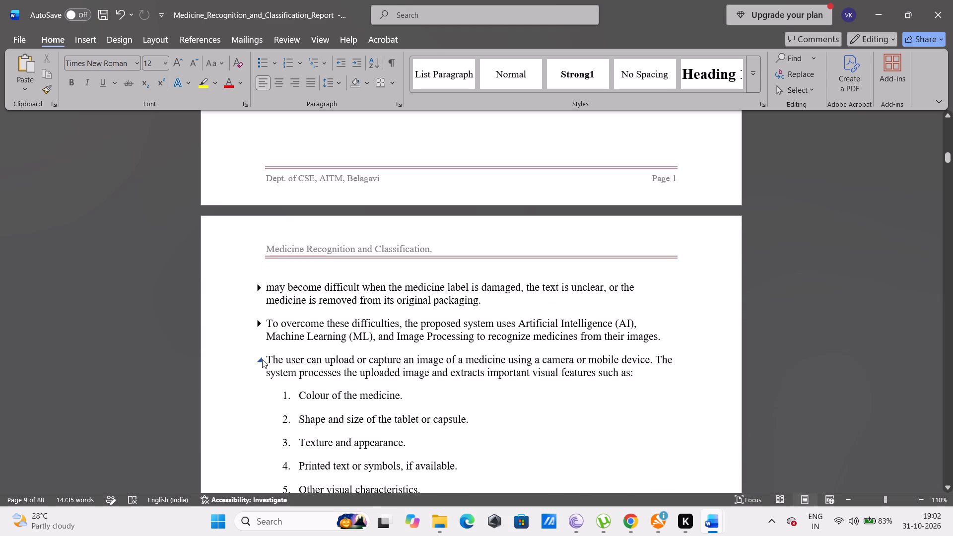
{"action": "left_click", "coordinate": [261, 359]}
{"action": "scroll", "coordinate": [262, 357], "scroll_direction": "down", "scroll_amount": 1}
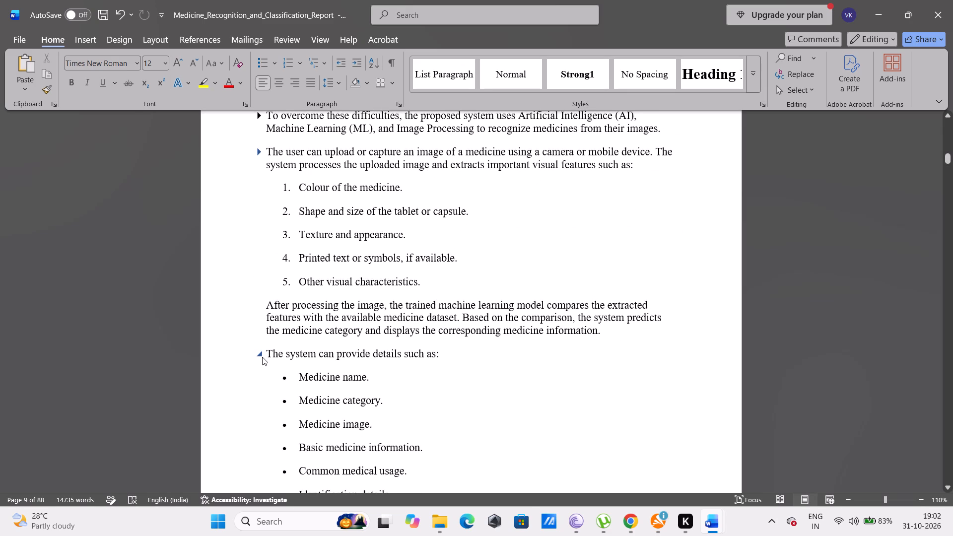
{"action": "left_click", "coordinate": [262, 357]}
{"action": "scroll", "coordinate": [262, 357], "scroll_direction": "down", "scroll_amount": 1}
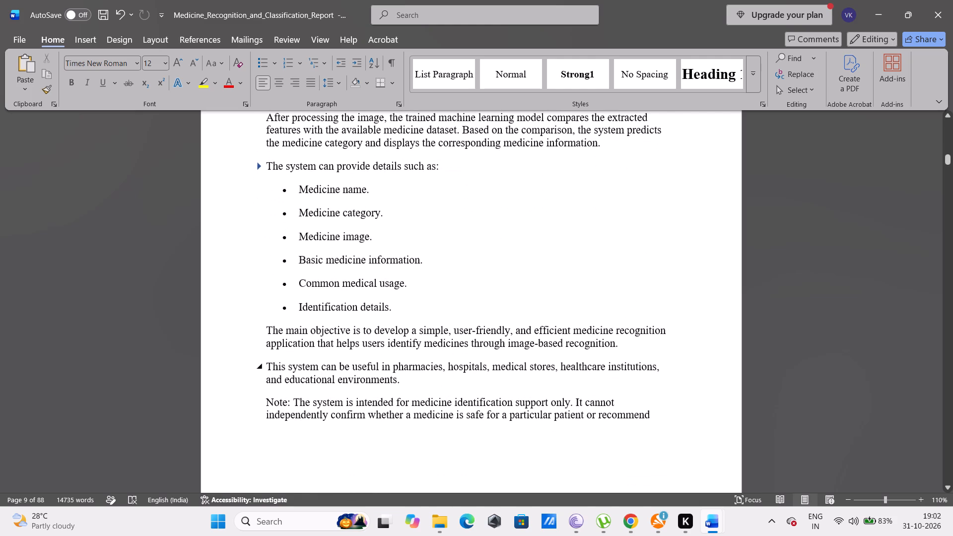
{"action": "left_click", "coordinate": [262, 363]}
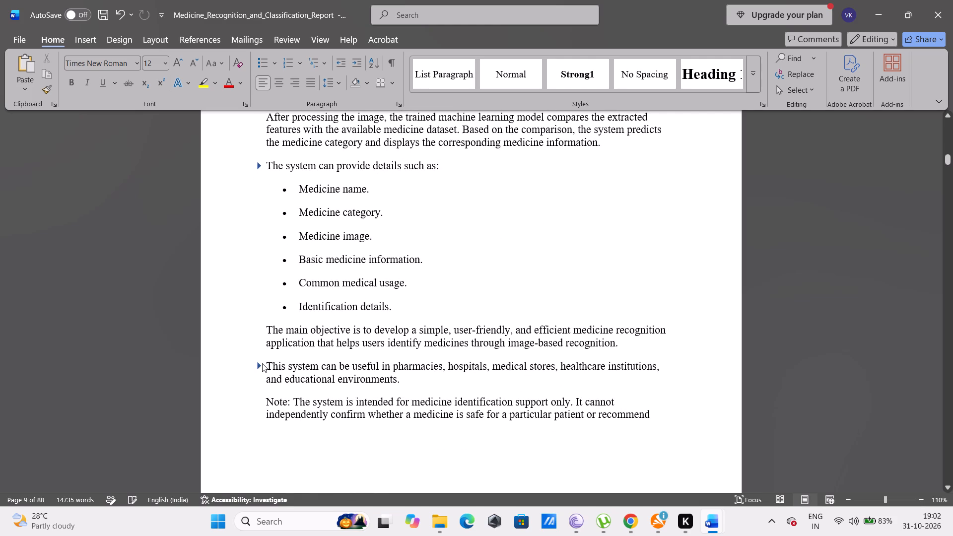
{"action": "scroll", "coordinate": [262, 363], "scroll_direction": "down", "scroll_amount": 2}
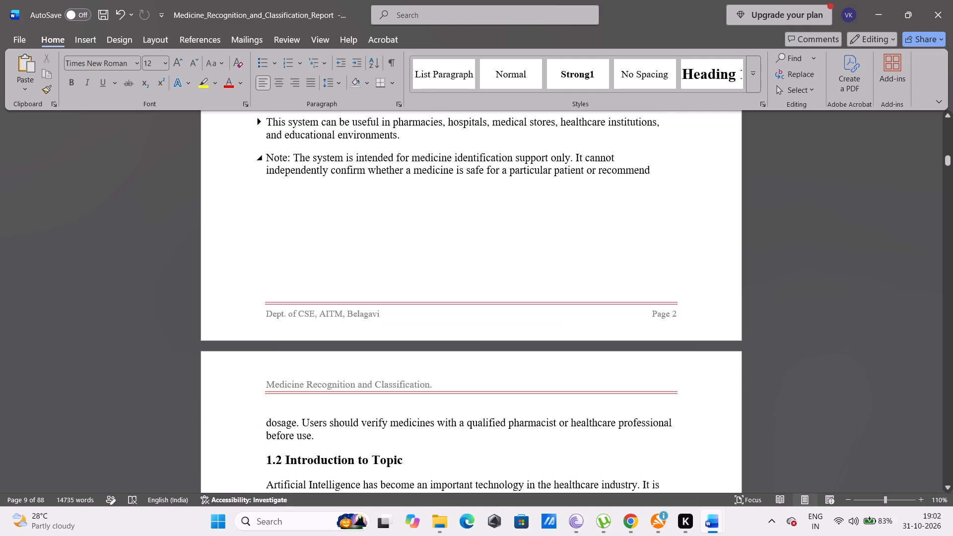
{"action": "left_click", "coordinate": [261, 160]}
Split the traditional-methods paragraph in section 1.1 on page 1 by starting a new paragraph after "This process".
{"action": "scroll", "coordinate": [268, 423], "scroll_direction": "up", "scroll_amount": 4}
{"action": "scroll", "coordinate": [268, 423], "scroll_direction": "down", "scroll_amount": 1}
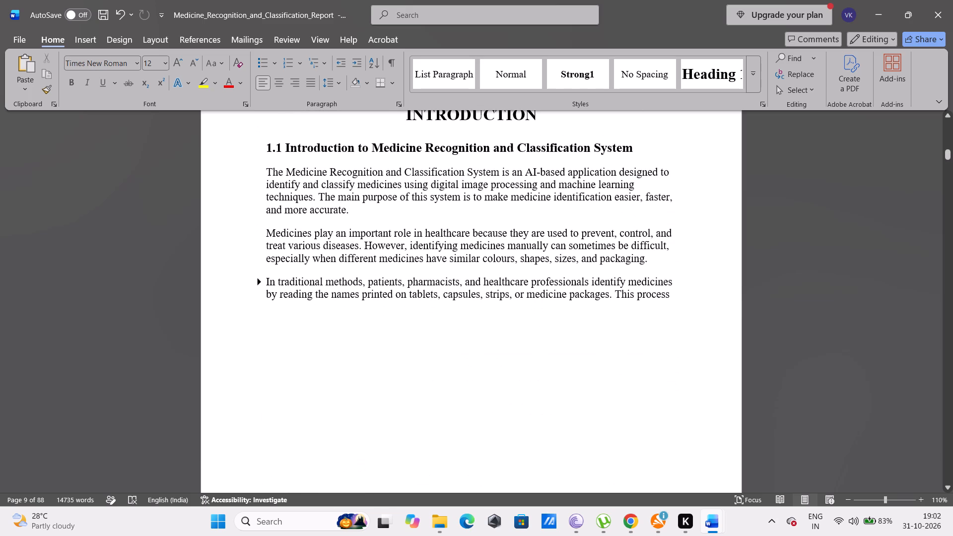
{"action": "left_click", "coordinate": [499, 355]}
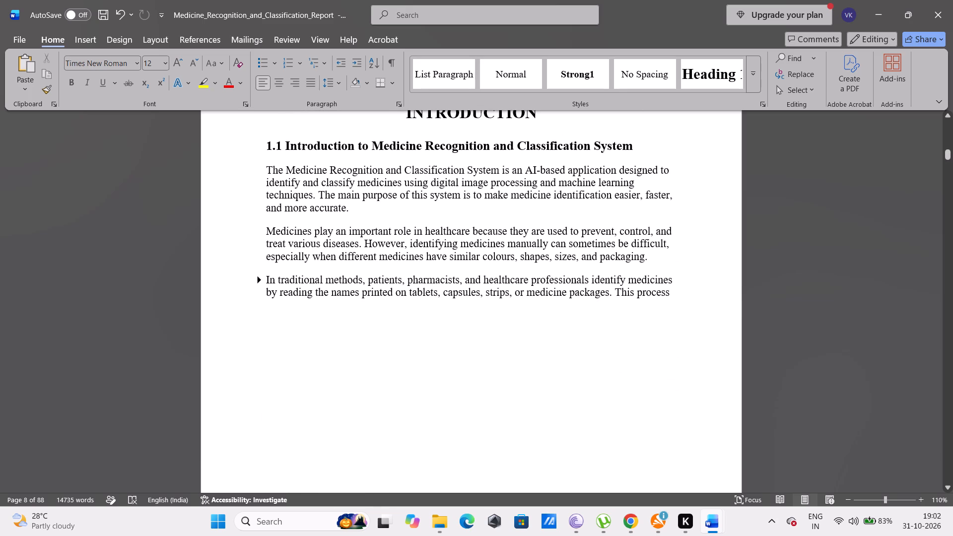
{"action": "left_click", "coordinate": [710, 308]}
{"action": "key", "text": "Return"}
{"action": "key", "text": "Return"}
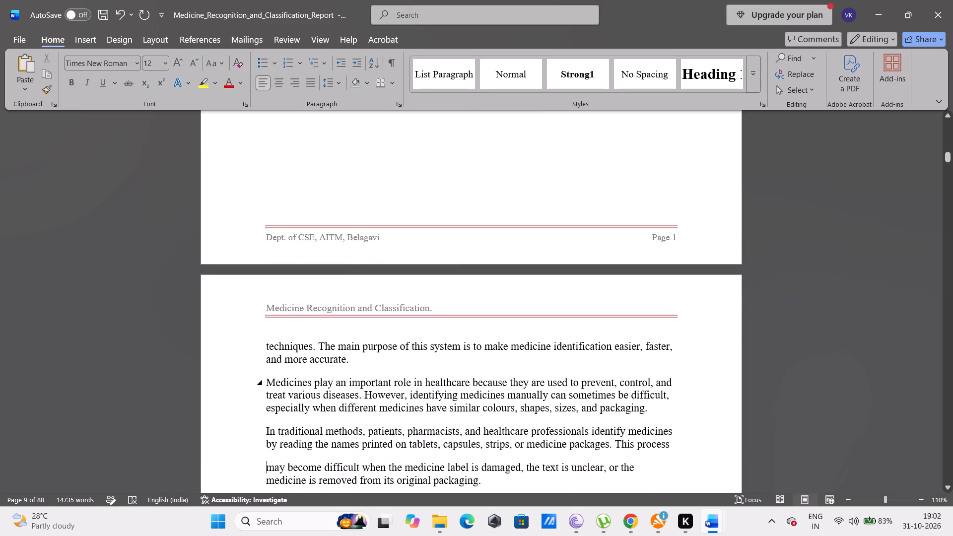
Undo the paragraph break inserted after "This process" in section 1.1.
{"action": "scroll", "coordinate": [546, 402], "scroll_direction": "up", "scroll_amount": 4}
{"action": "key", "text": "ctrl+z"}
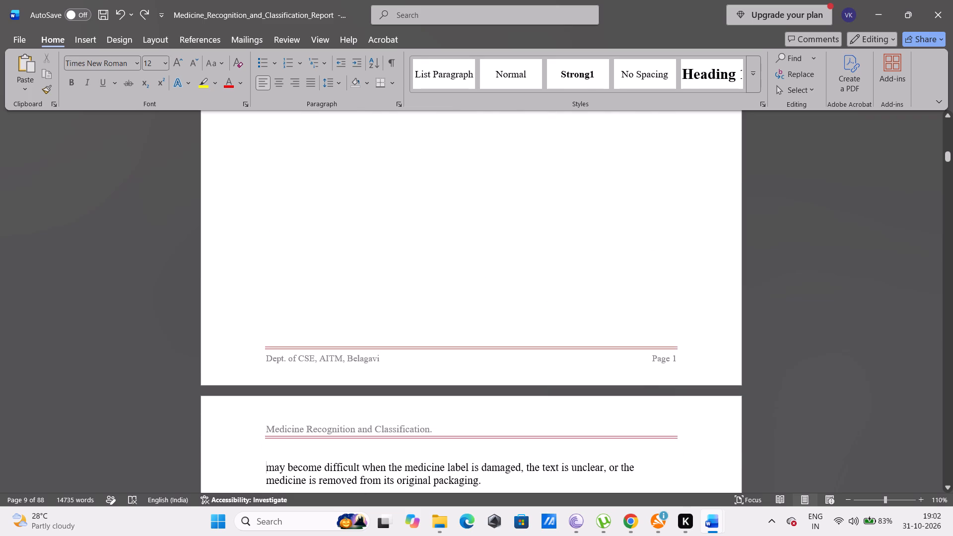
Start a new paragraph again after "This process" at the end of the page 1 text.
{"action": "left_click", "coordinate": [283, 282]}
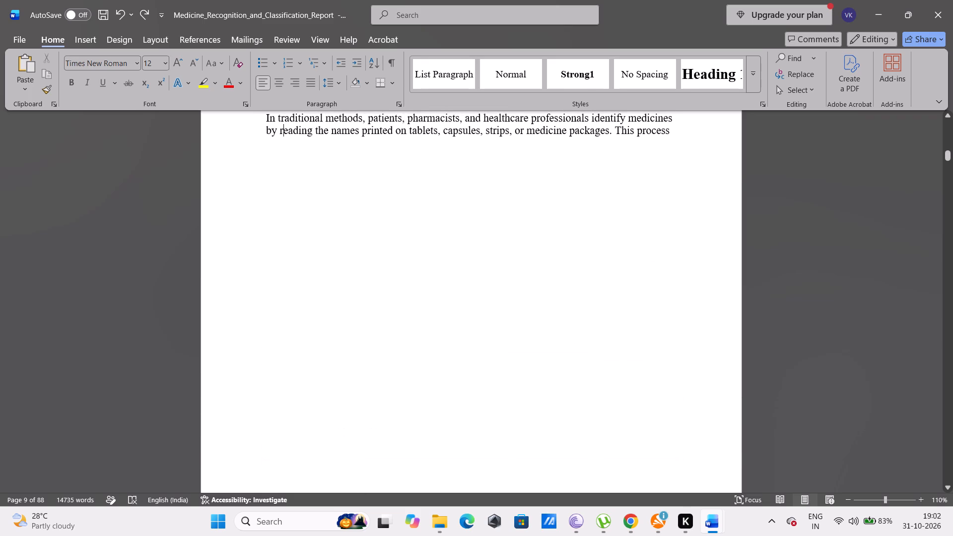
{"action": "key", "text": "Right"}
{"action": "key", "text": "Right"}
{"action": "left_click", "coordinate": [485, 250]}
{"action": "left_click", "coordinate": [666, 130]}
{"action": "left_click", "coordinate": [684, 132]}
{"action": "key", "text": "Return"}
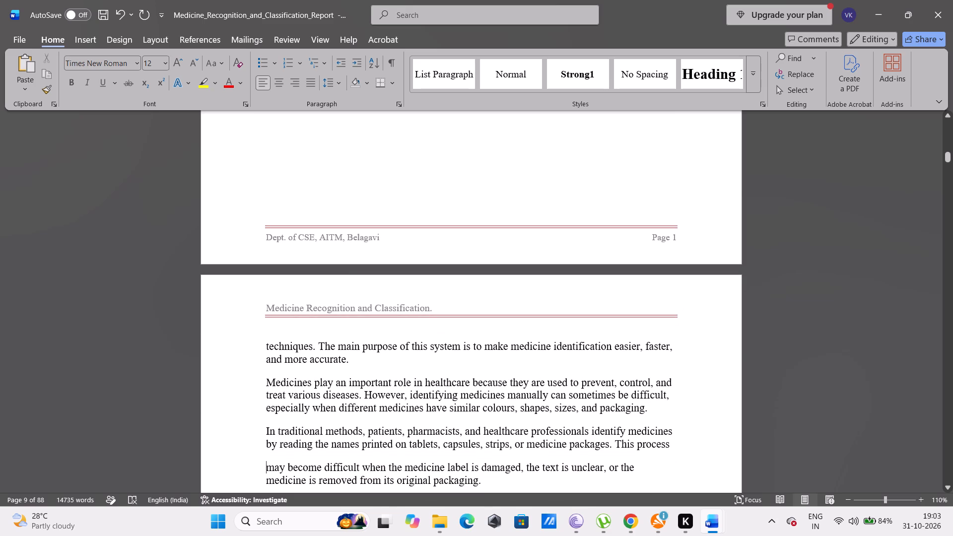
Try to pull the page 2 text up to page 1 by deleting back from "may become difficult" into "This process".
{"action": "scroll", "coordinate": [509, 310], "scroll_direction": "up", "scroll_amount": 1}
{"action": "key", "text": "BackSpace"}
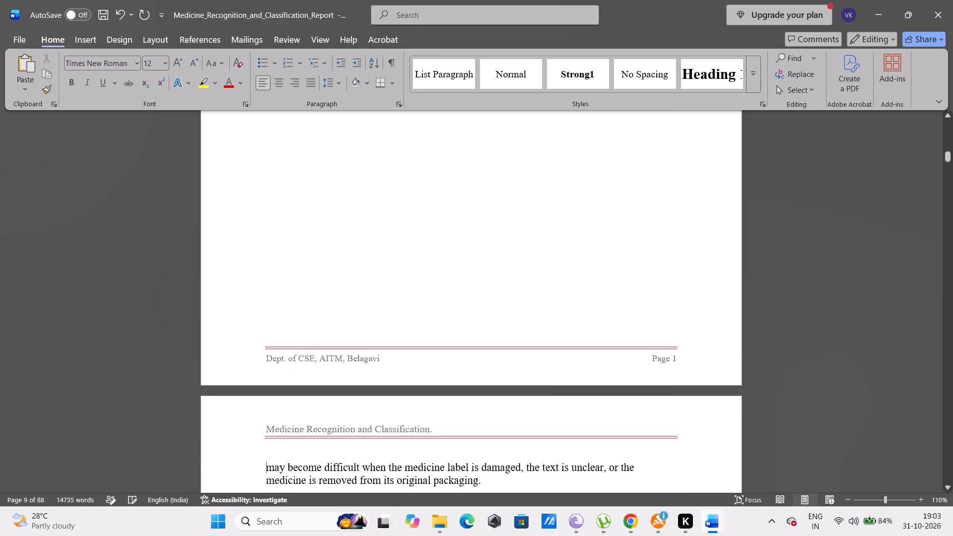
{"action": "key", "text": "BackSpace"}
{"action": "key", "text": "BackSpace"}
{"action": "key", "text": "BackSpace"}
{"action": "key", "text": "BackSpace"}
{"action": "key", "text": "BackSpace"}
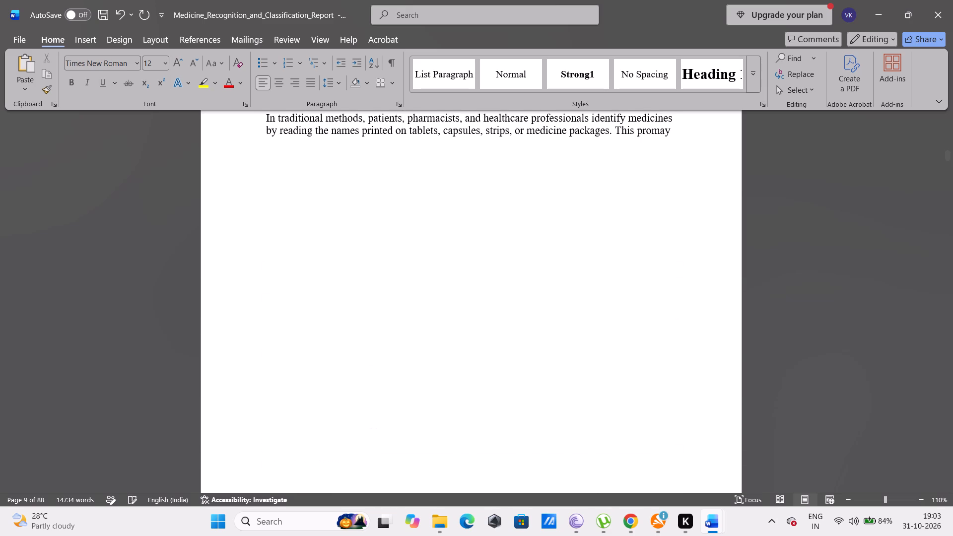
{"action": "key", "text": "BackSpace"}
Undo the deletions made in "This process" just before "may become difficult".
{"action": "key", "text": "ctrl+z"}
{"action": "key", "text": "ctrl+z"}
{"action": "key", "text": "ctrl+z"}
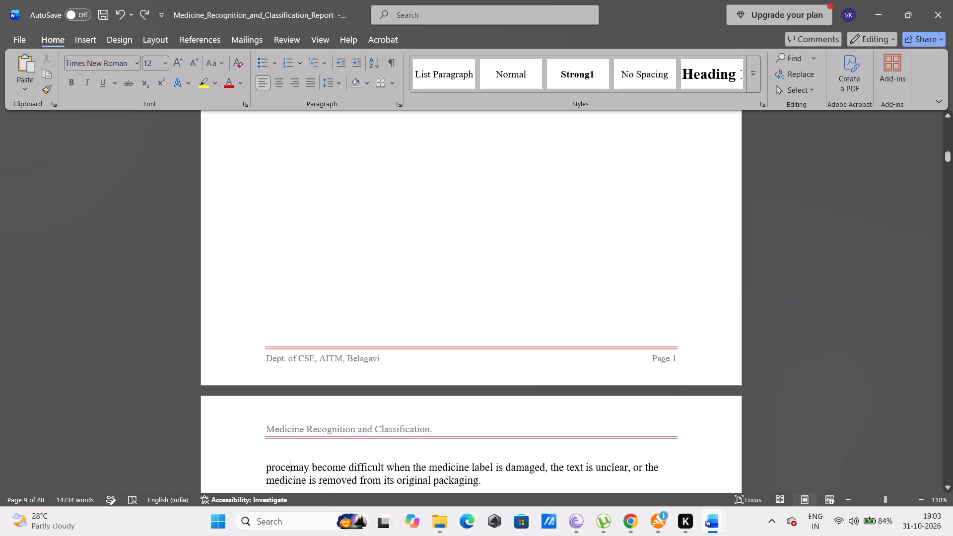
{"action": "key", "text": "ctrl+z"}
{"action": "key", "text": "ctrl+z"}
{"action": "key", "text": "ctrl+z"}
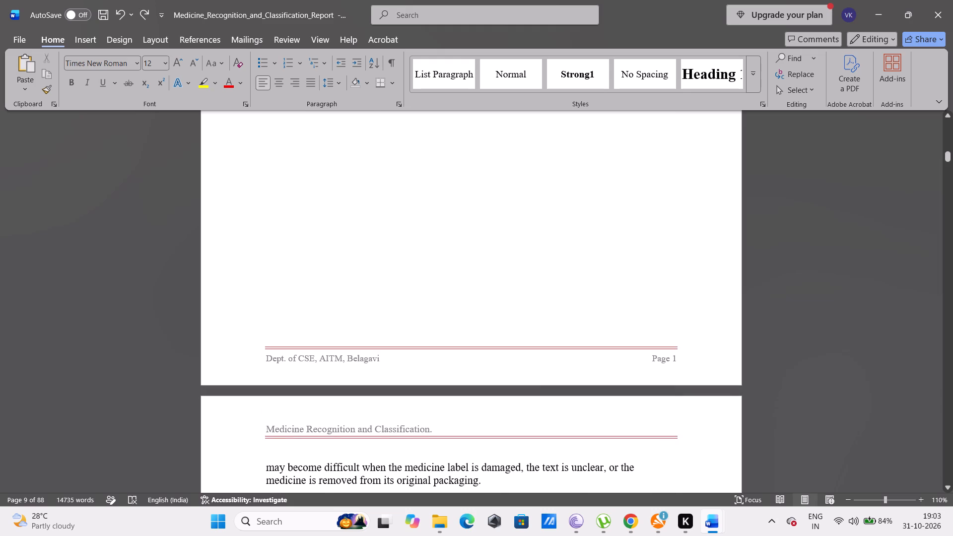
Collapse the outline level of the "may become difficult" paragraph at the top of page 2.
{"action": "scroll", "coordinate": [509, 310], "scroll_direction": "down", "scroll_amount": 2}
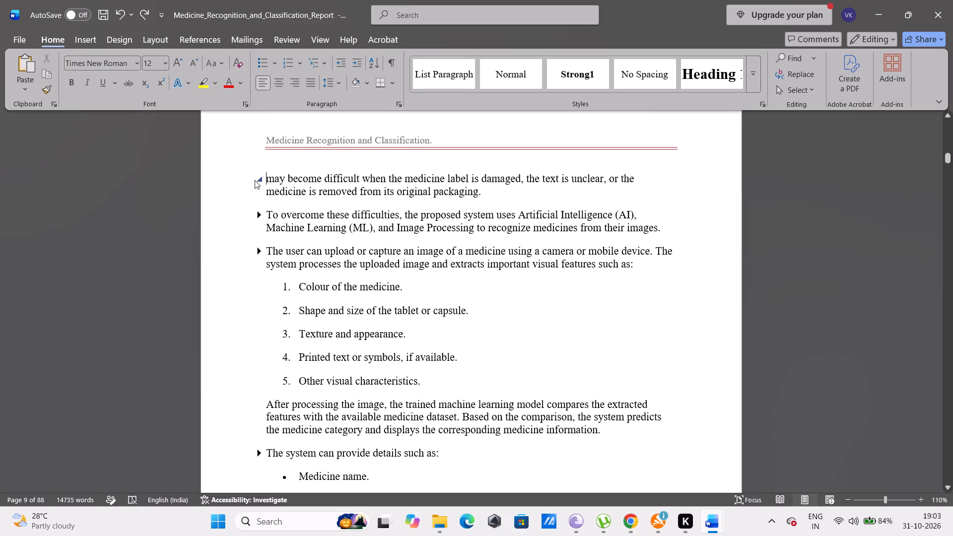
{"action": "left_click", "coordinate": [260, 177]}
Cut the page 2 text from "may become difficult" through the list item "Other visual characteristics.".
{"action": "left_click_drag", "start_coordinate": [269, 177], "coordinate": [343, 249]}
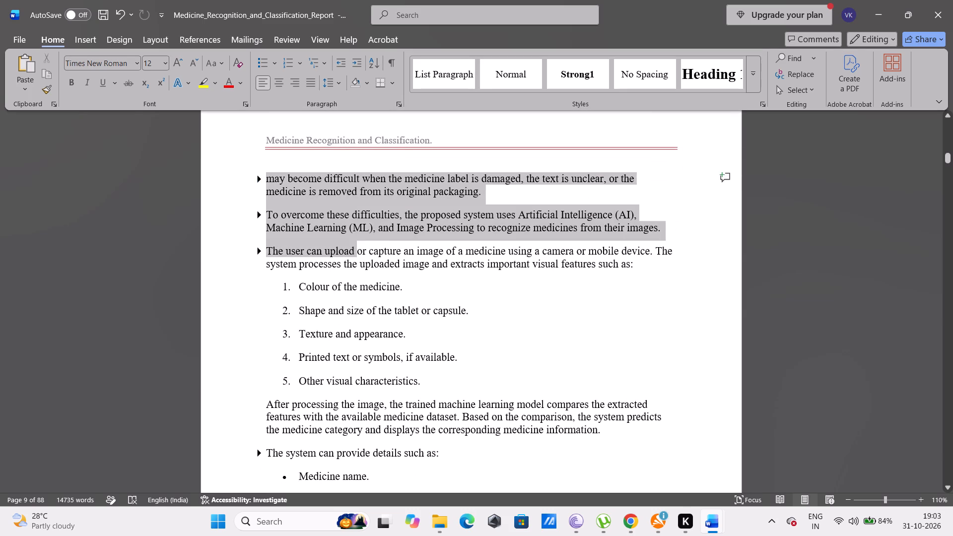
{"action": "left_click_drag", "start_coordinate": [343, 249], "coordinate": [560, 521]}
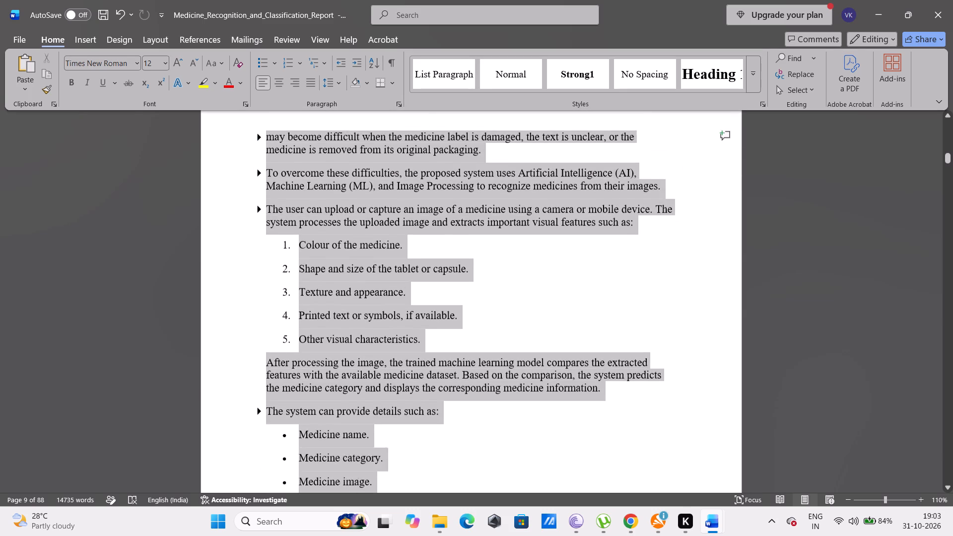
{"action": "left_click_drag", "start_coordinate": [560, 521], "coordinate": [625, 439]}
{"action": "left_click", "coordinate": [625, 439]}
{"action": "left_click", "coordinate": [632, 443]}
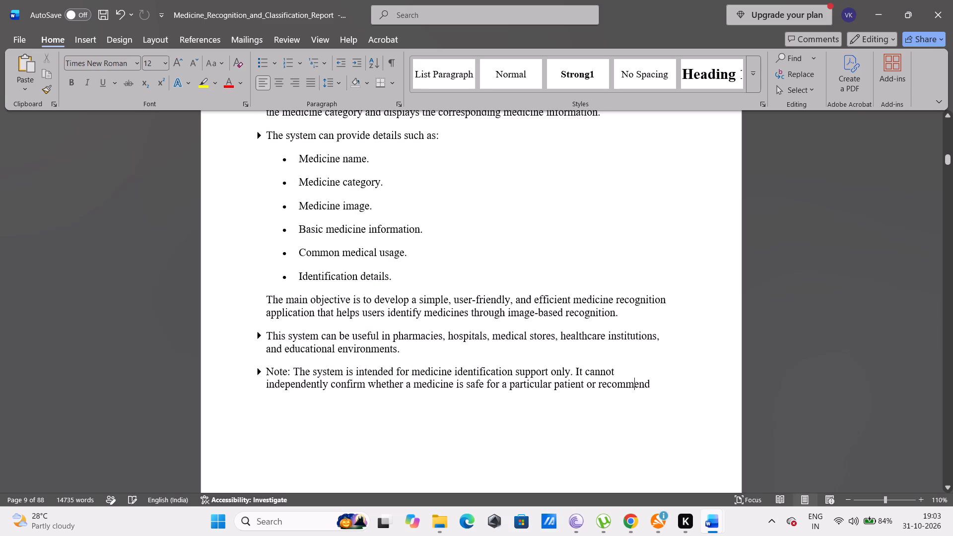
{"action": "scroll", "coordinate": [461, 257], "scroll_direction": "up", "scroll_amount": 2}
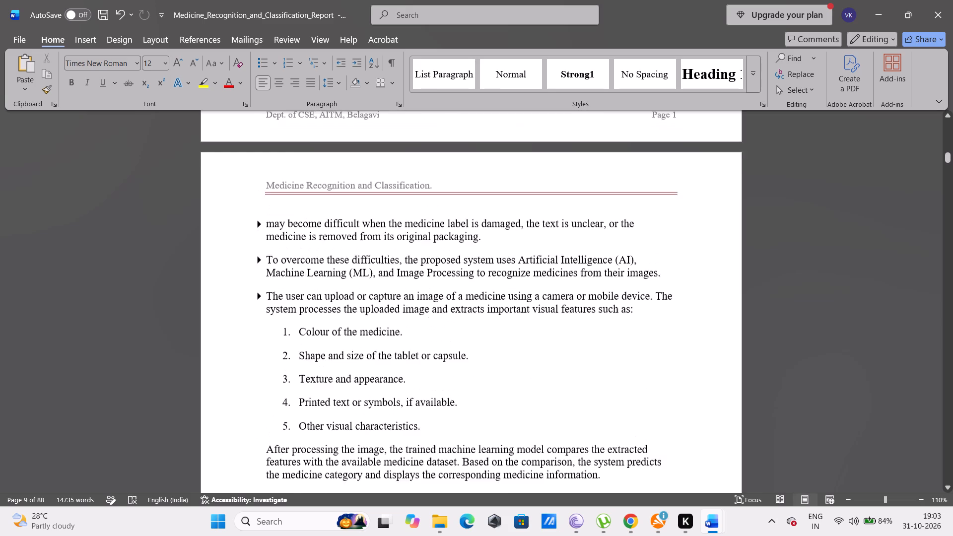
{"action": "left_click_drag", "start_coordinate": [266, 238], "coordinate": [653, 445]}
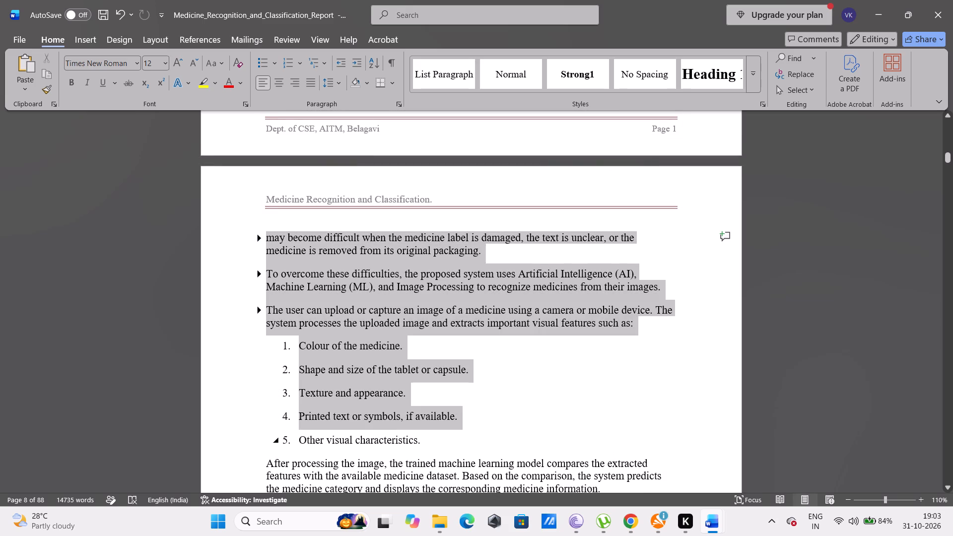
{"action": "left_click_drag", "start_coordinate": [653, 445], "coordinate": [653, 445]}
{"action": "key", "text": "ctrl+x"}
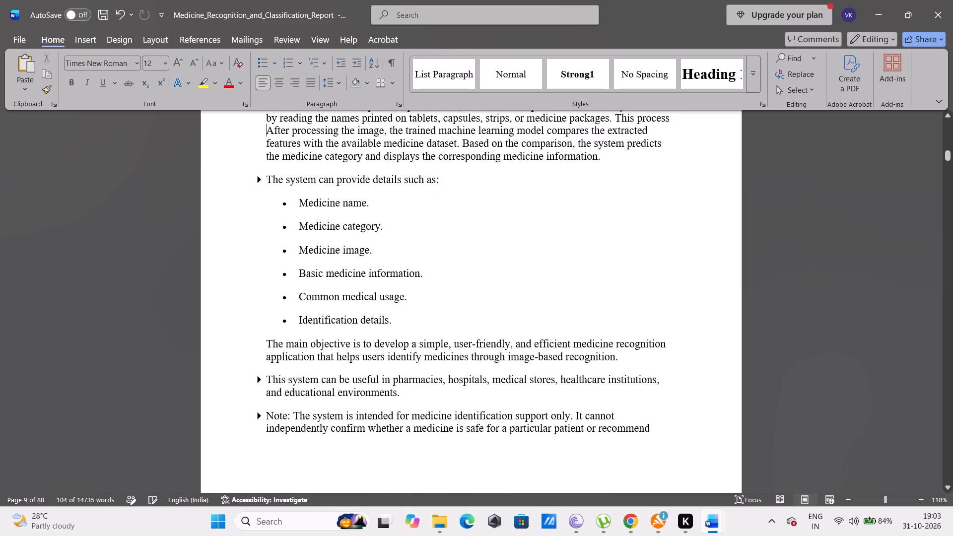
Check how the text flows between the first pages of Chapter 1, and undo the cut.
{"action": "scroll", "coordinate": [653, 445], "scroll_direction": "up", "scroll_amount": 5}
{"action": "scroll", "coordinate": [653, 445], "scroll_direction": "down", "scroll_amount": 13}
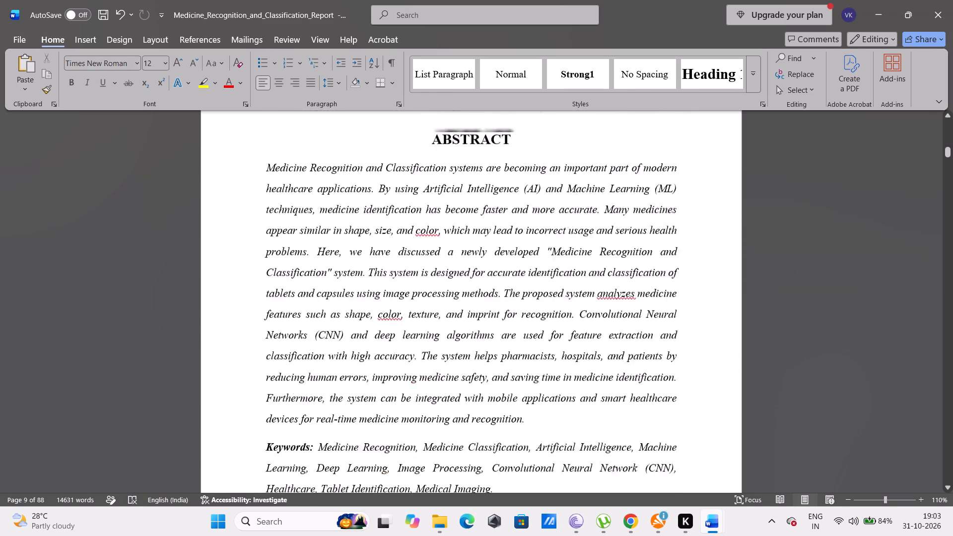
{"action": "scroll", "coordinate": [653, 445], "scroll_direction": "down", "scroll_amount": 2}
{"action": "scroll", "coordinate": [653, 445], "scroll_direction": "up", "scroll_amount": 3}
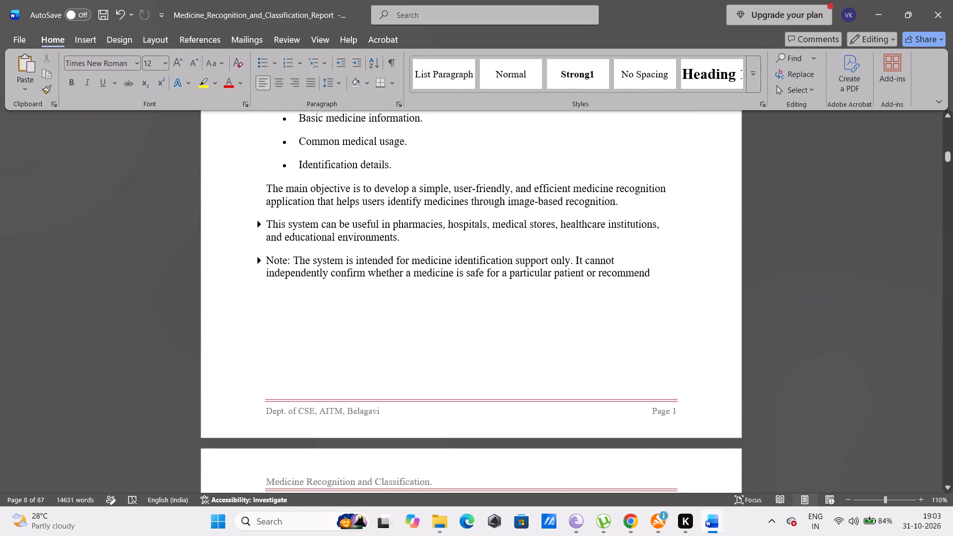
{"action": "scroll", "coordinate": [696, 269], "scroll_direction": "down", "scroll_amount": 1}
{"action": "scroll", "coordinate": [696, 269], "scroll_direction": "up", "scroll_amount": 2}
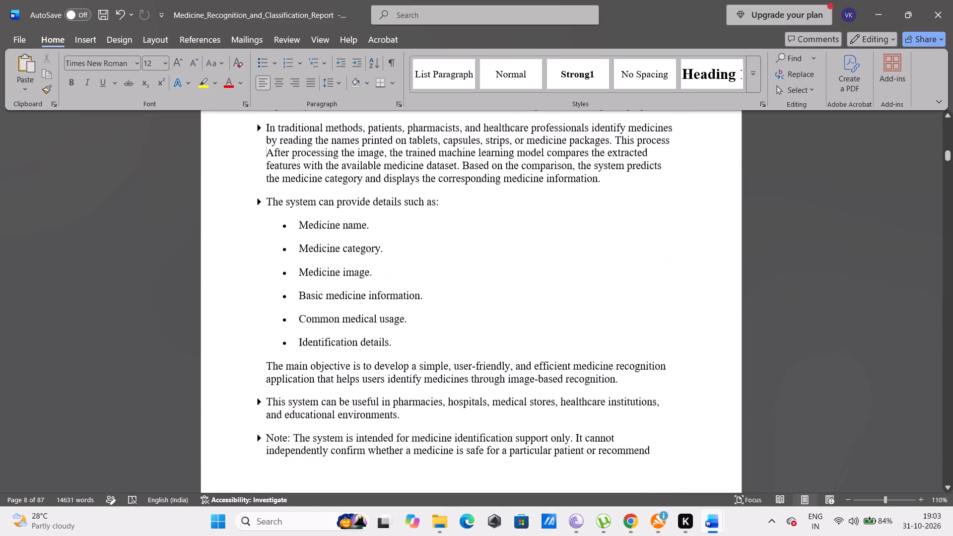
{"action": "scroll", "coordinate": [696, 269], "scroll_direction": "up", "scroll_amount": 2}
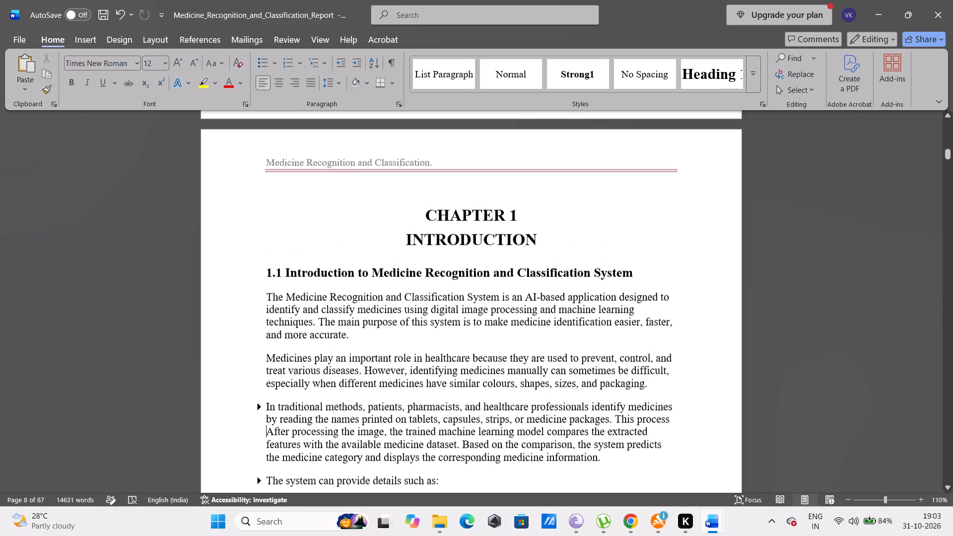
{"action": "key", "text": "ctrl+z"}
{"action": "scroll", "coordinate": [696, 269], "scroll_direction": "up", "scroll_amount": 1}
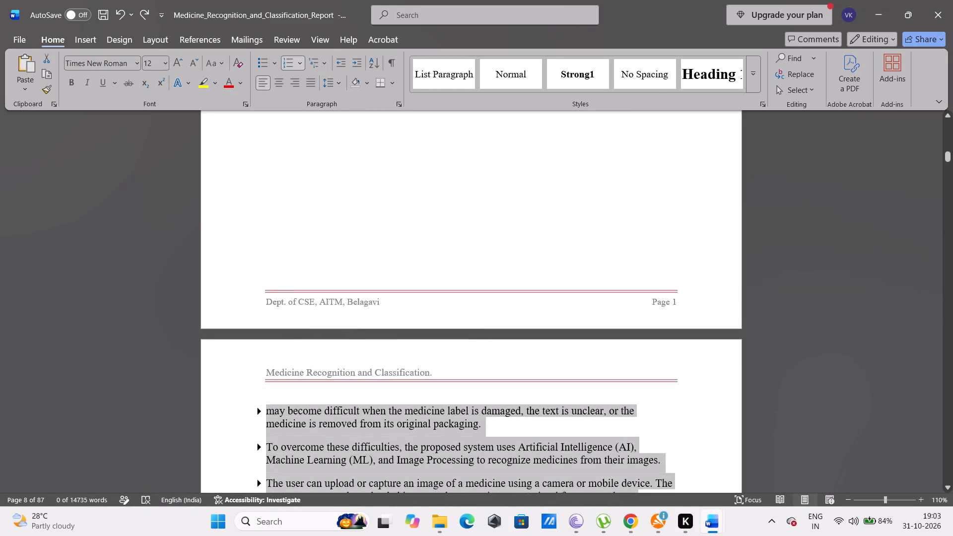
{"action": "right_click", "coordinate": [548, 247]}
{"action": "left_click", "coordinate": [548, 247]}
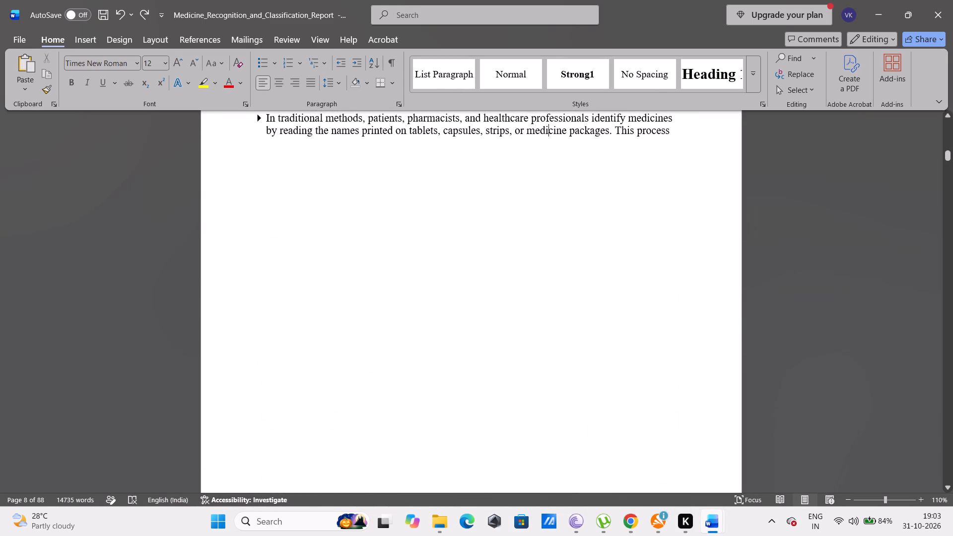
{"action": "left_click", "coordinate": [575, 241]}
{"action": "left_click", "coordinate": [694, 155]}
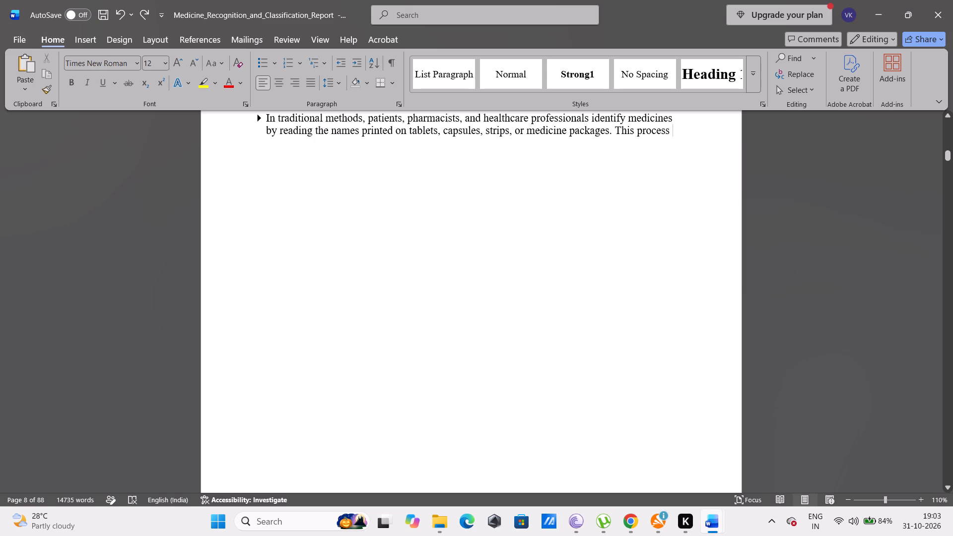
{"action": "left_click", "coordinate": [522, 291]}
Left-align the large bold "This chapter provides an introduction" paragraph on the page after page 9.
{"action": "scroll", "coordinate": [522, 291], "scroll_direction": "down", "scroll_amount": 10}
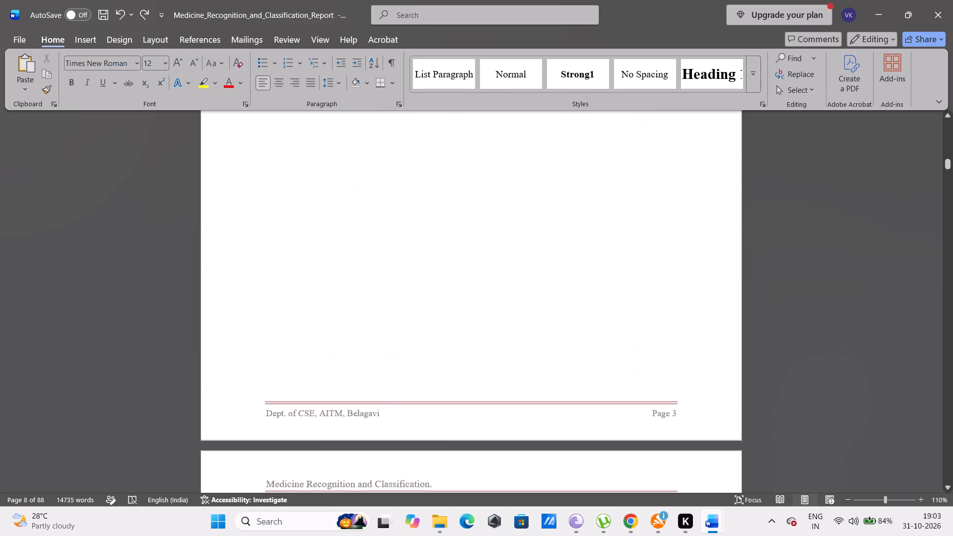
{"action": "scroll", "coordinate": [522, 291], "scroll_direction": "down", "scroll_amount": 7}
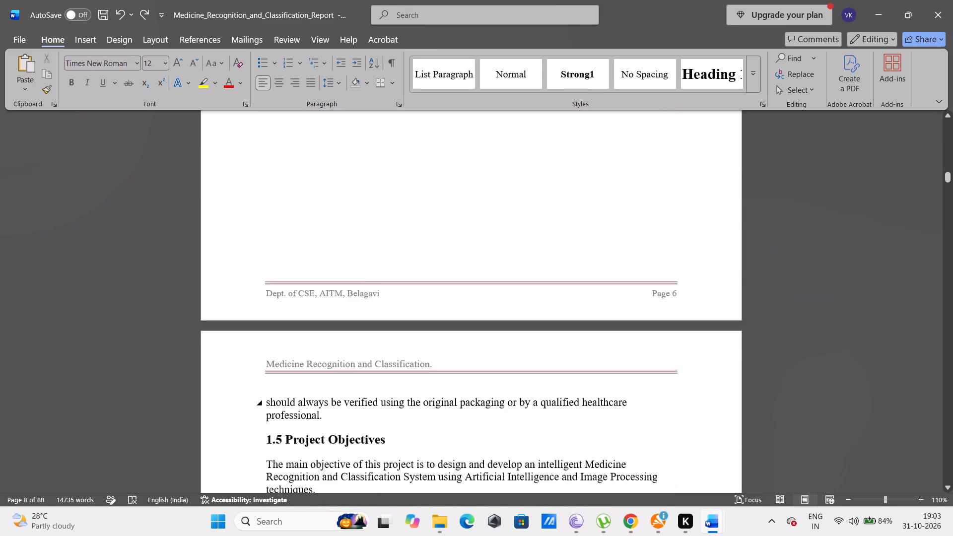
{"action": "scroll", "coordinate": [522, 291], "scroll_direction": "down", "scroll_amount": 4}
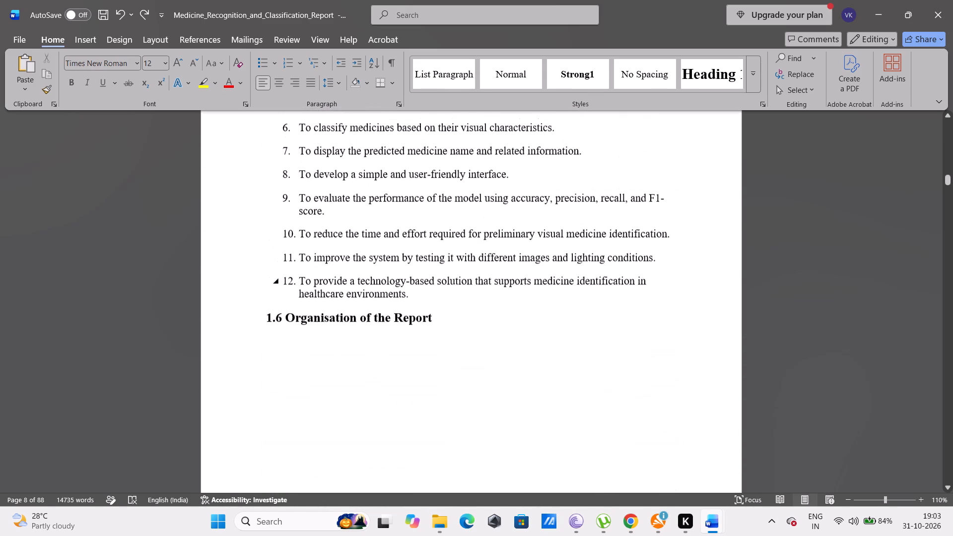
{"action": "scroll", "coordinate": [522, 291], "scroll_direction": "down", "scroll_amount": 3}
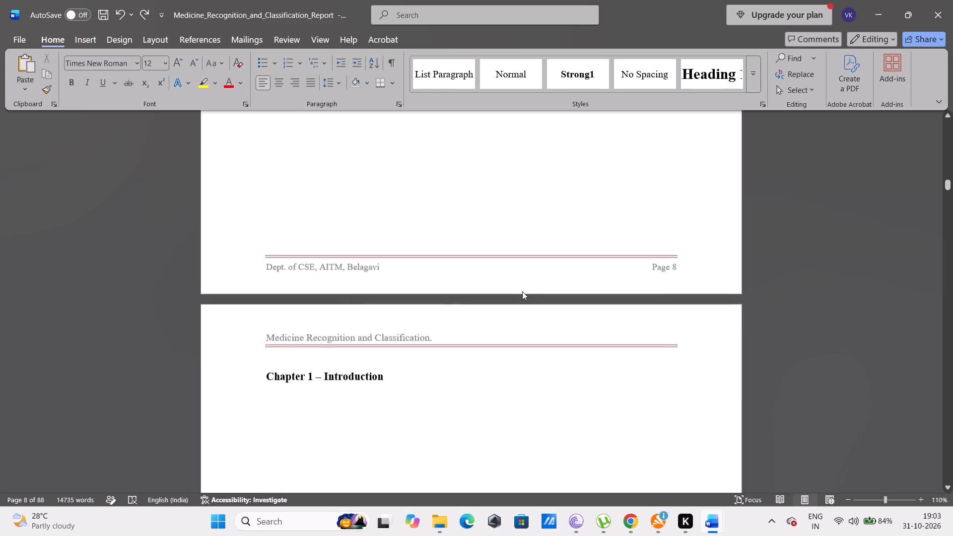
{"action": "scroll", "coordinate": [522, 291], "scroll_direction": "down", "scroll_amount": 5}
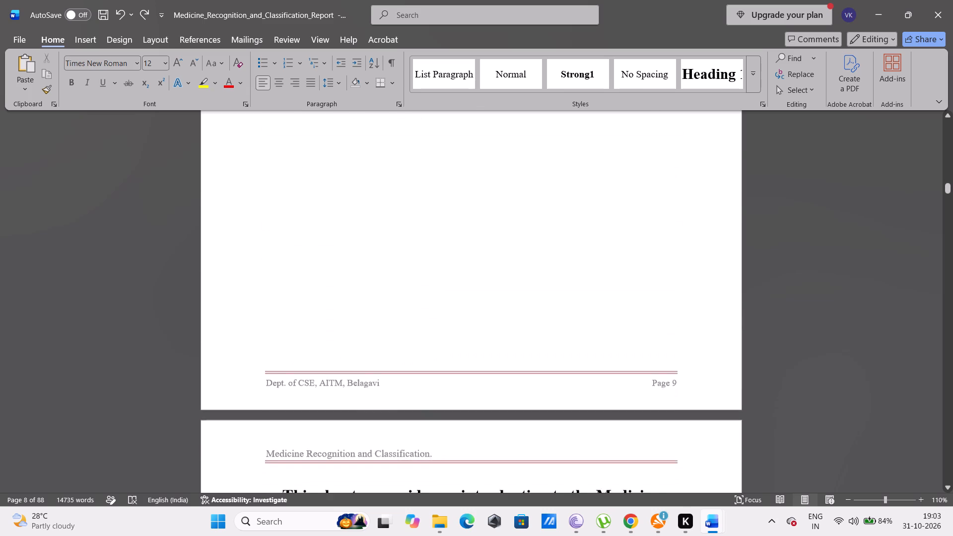
{"action": "scroll", "coordinate": [522, 291], "scroll_direction": "down", "scroll_amount": 1}
{"action": "left_click", "coordinate": [522, 291]}
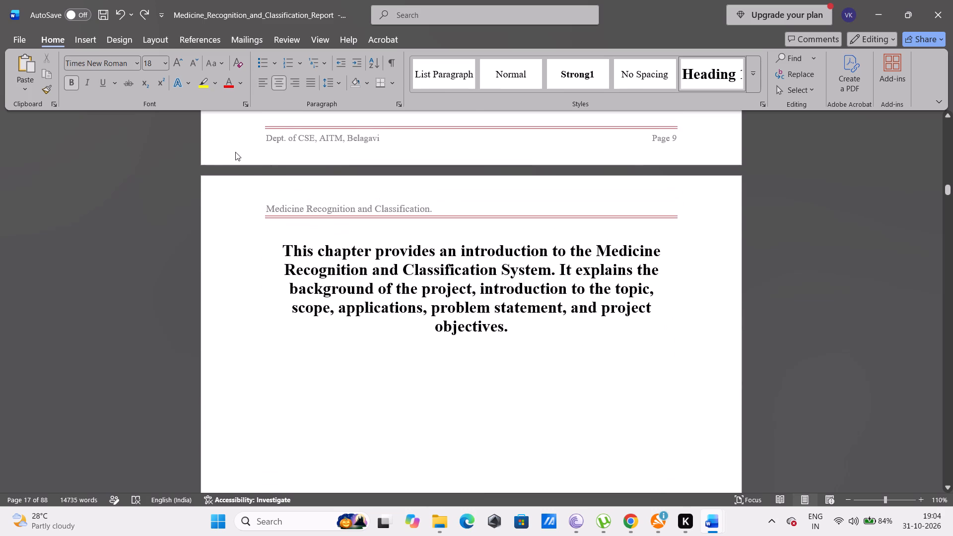
{"action": "triple_click", "coordinate": [334, 243]}
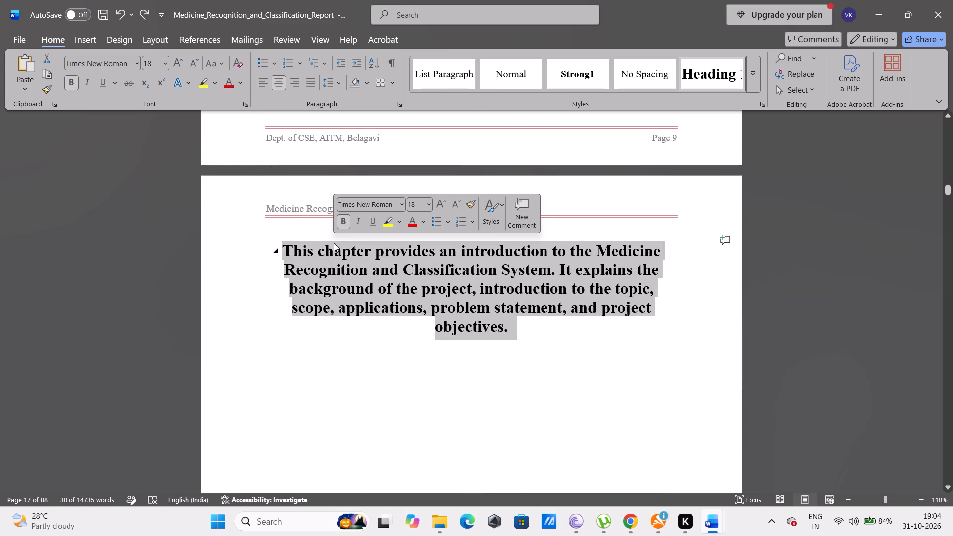
{"action": "left_click", "coordinate": [263, 79]}
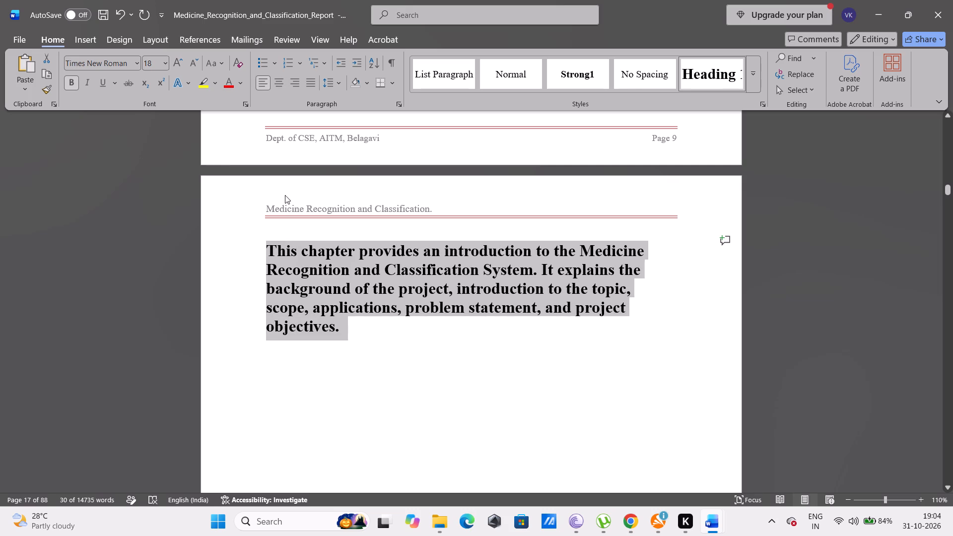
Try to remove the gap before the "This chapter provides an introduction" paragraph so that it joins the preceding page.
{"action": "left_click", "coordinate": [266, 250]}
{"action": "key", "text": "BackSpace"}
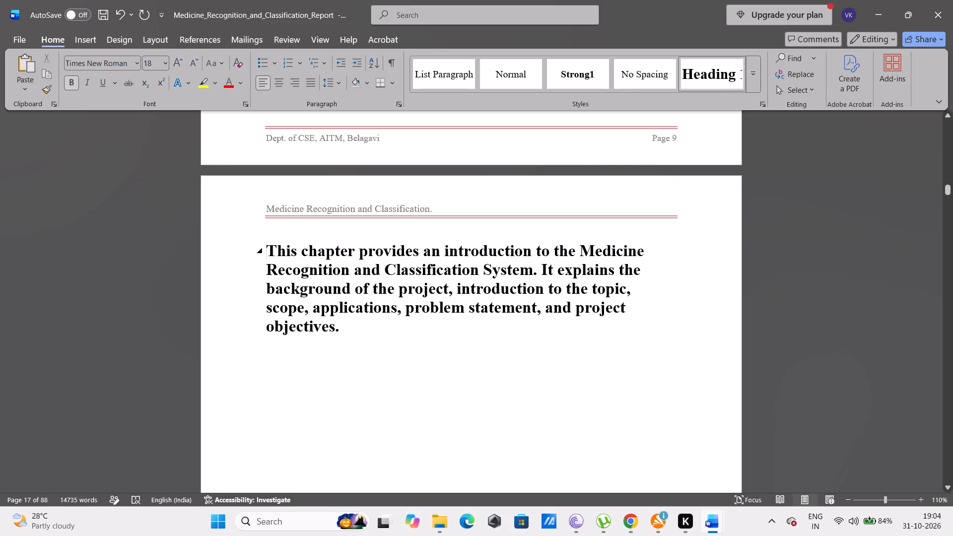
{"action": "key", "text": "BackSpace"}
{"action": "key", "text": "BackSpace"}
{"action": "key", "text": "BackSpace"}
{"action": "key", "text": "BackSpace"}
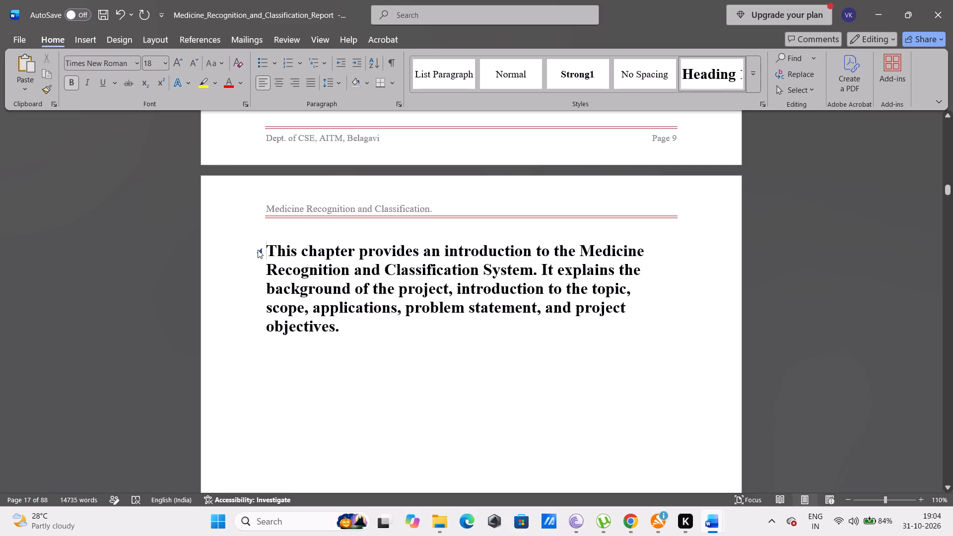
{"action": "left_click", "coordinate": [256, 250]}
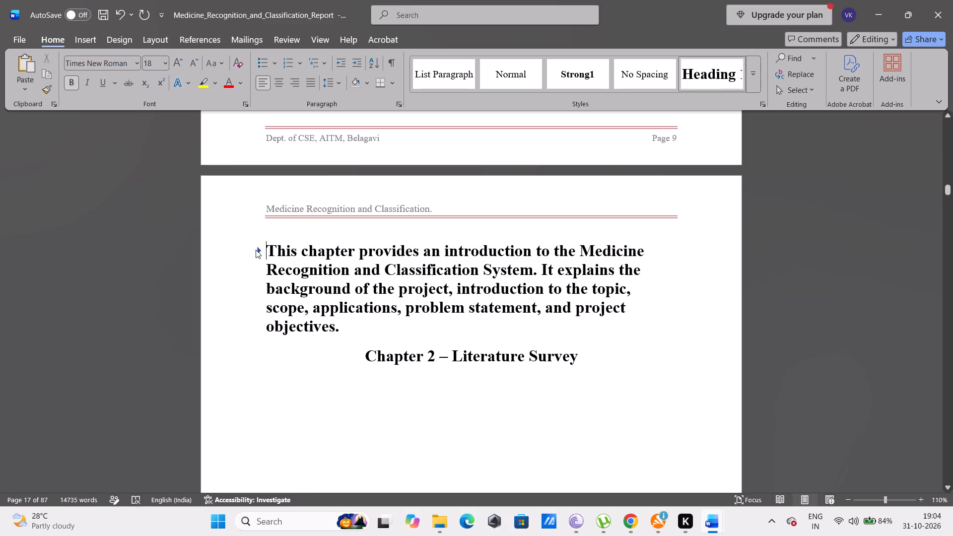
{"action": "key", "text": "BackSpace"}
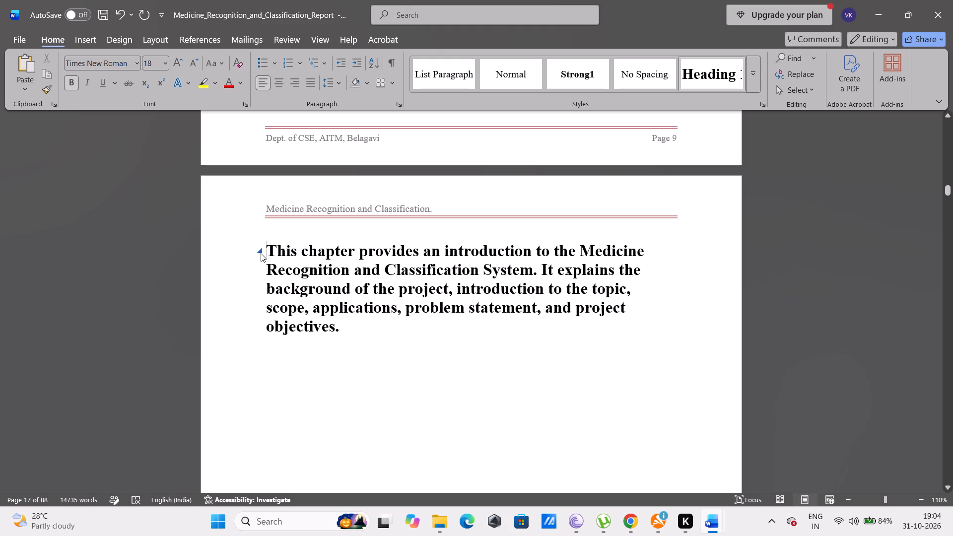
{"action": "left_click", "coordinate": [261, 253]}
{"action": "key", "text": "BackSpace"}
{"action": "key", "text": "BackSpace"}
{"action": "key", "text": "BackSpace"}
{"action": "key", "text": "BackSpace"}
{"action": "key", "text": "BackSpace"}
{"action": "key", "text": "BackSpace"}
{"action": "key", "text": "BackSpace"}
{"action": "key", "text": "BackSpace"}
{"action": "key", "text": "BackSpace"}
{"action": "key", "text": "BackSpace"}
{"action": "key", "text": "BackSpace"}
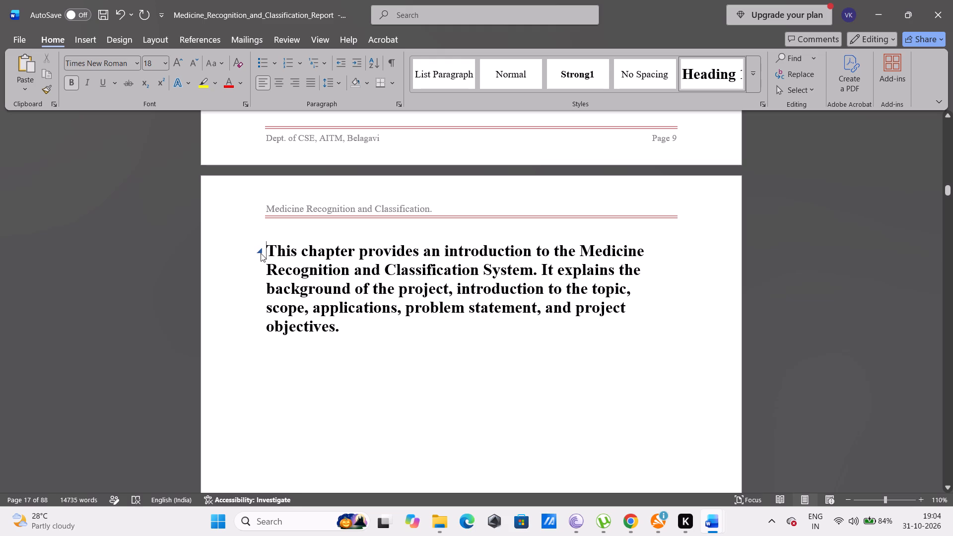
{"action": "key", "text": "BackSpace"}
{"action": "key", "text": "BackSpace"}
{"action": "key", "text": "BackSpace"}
Save the report.
{"action": "key", "text": "ctrl+s"}
Examine the layout of the chapter title and summary pages from Chapter 2 to the start of the full Literature Survey.
{"action": "scroll", "coordinate": [508, 346], "scroll_direction": "down", "scroll_amount": 13}
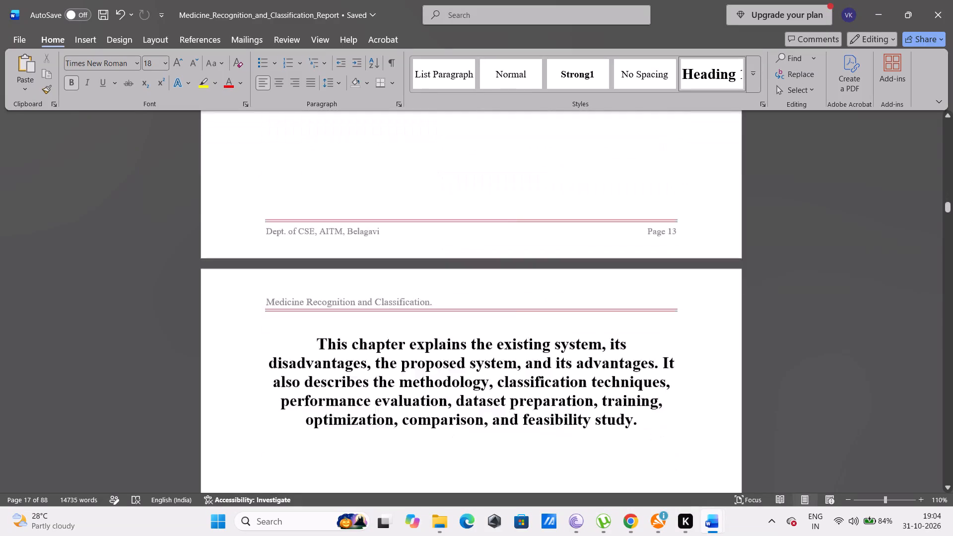
{"action": "scroll", "coordinate": [508, 346], "scroll_direction": "down", "scroll_amount": 10}
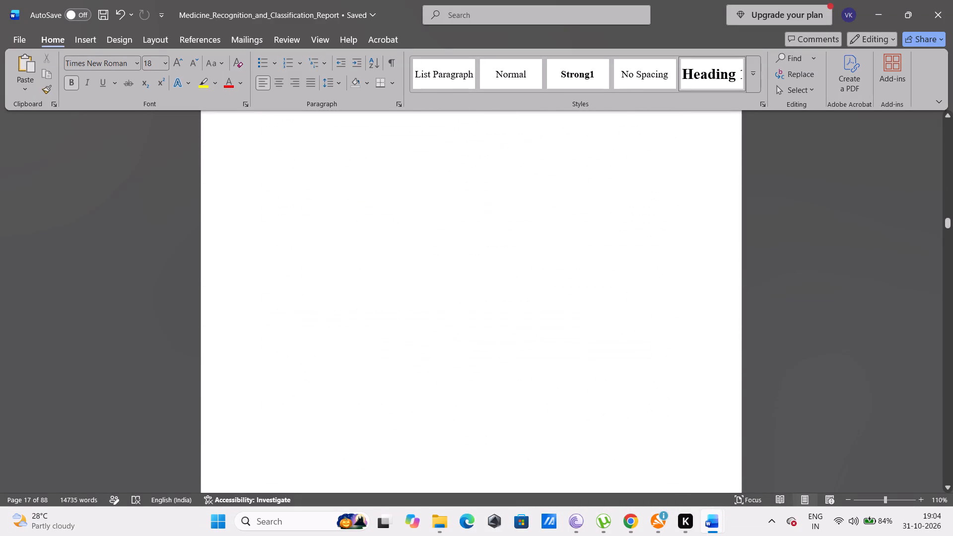
{"action": "scroll", "coordinate": [508, 346], "scroll_direction": "down", "scroll_amount": 3}
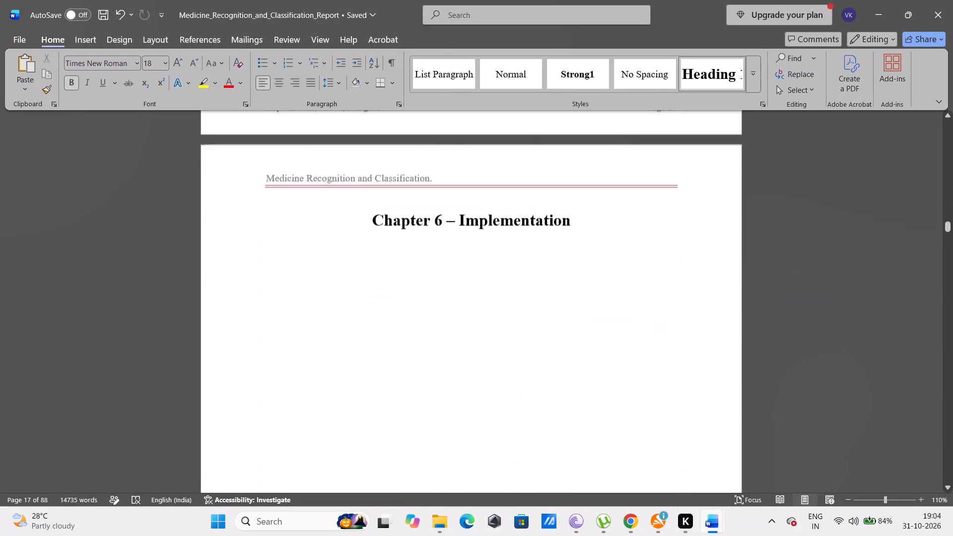
{"action": "scroll", "coordinate": [508, 346], "scroll_direction": "down", "scroll_amount": 11}
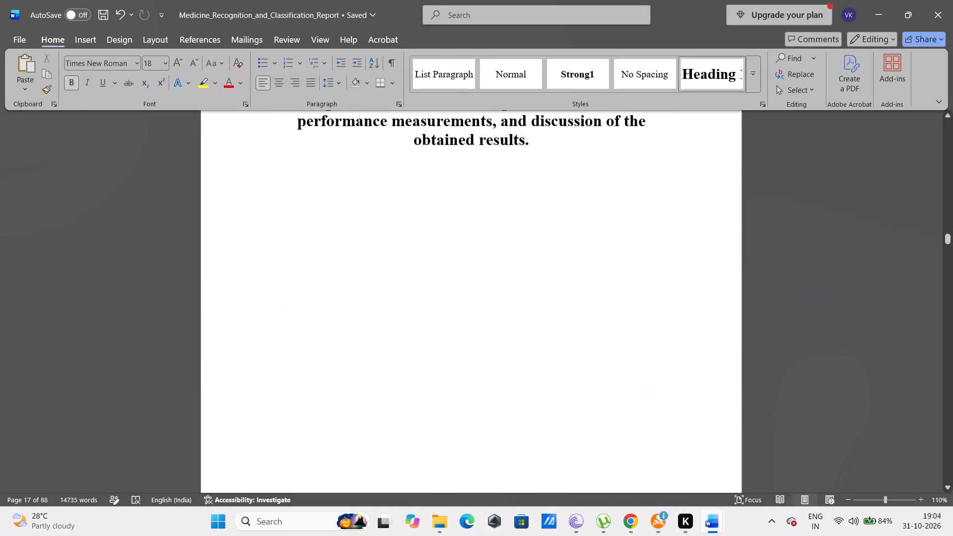
{"action": "scroll", "coordinate": [508, 346], "scroll_direction": "down", "scroll_amount": 6}
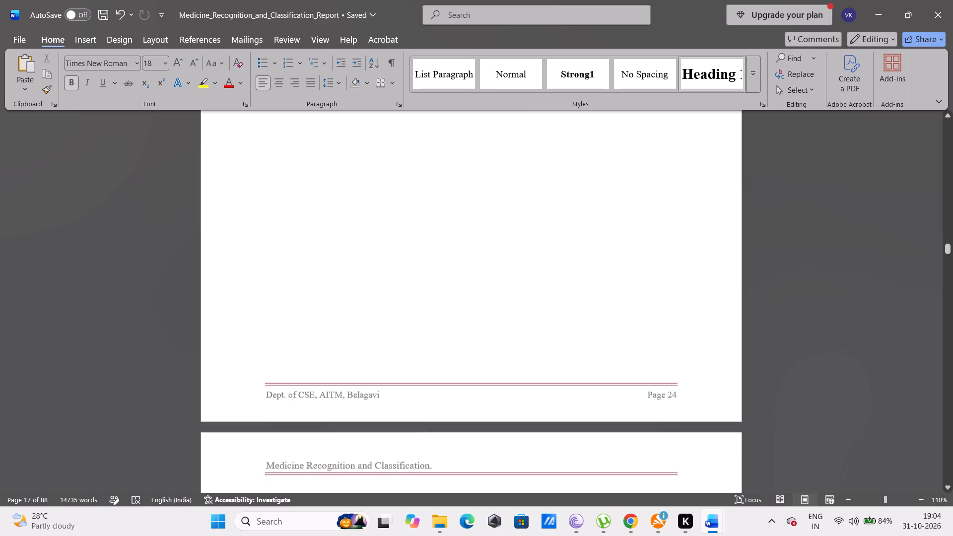
{"action": "scroll", "coordinate": [508, 346], "scroll_direction": "down", "scroll_amount": 3}
Left-align the "This chapter summarizes the completed project" paragraph, reduce it to 12 pt and remove its bold formatting.
{"action": "scroll", "coordinate": [508, 346], "scroll_direction": "up", "scroll_amount": 3}
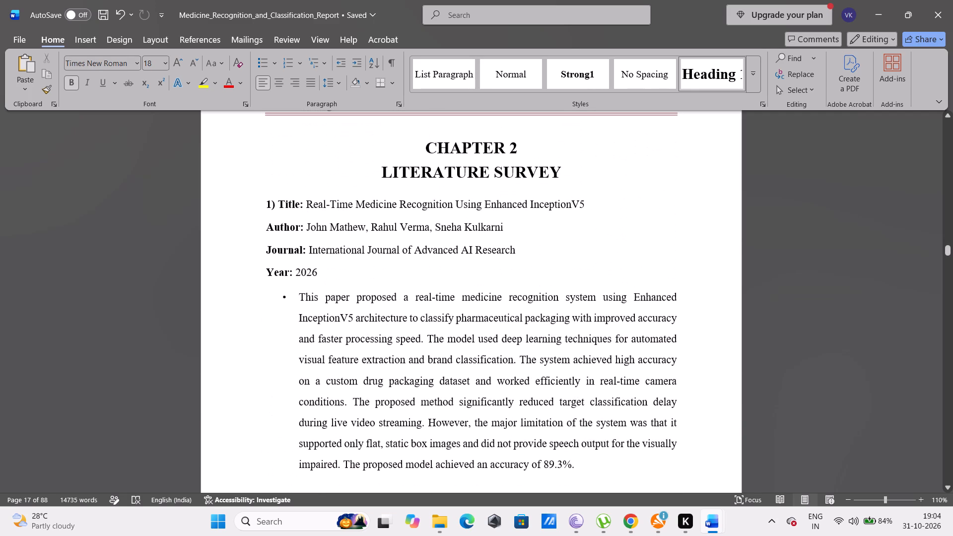
{"action": "scroll", "coordinate": [508, 346], "scroll_direction": "up", "scroll_amount": 4}
{"action": "triple_click", "coordinate": [508, 346]}
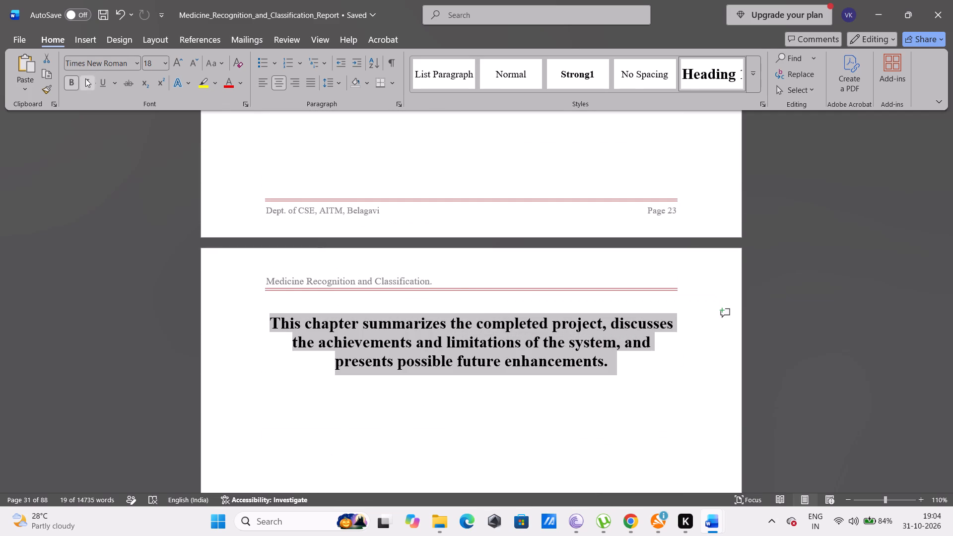
{"action": "left_click", "coordinate": [258, 81]}
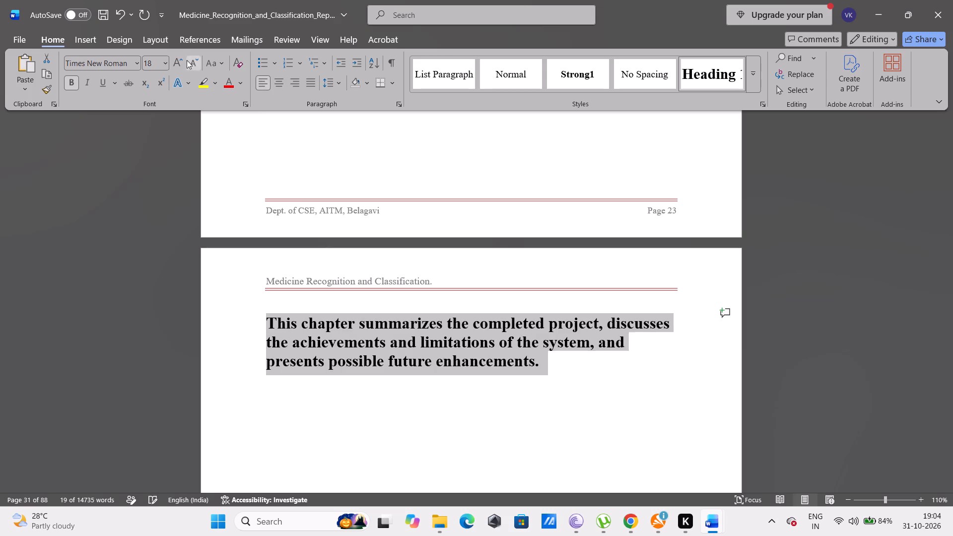
{"action": "left_click", "coordinate": [188, 63]}
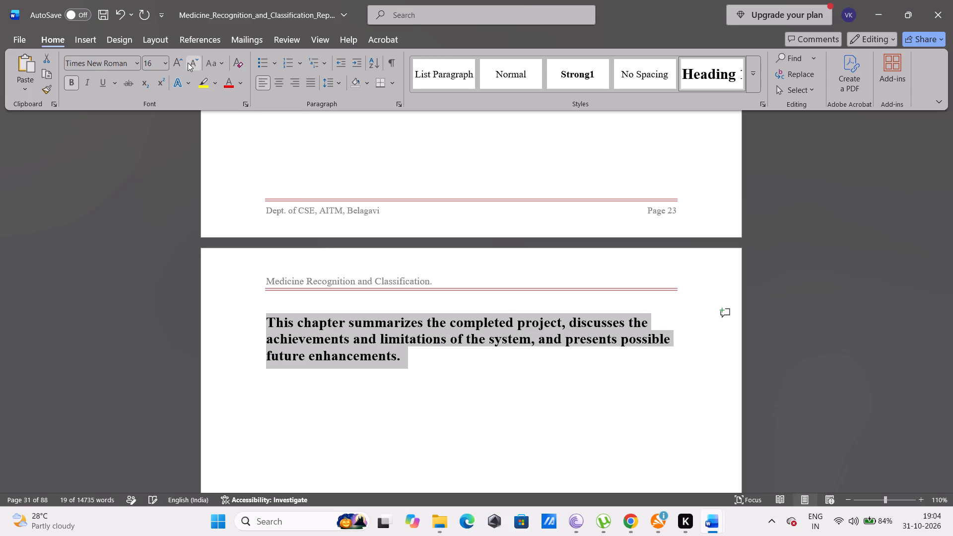
{"action": "left_click", "coordinate": [188, 63]}
{"action": "left_click", "coordinate": [188, 63]}
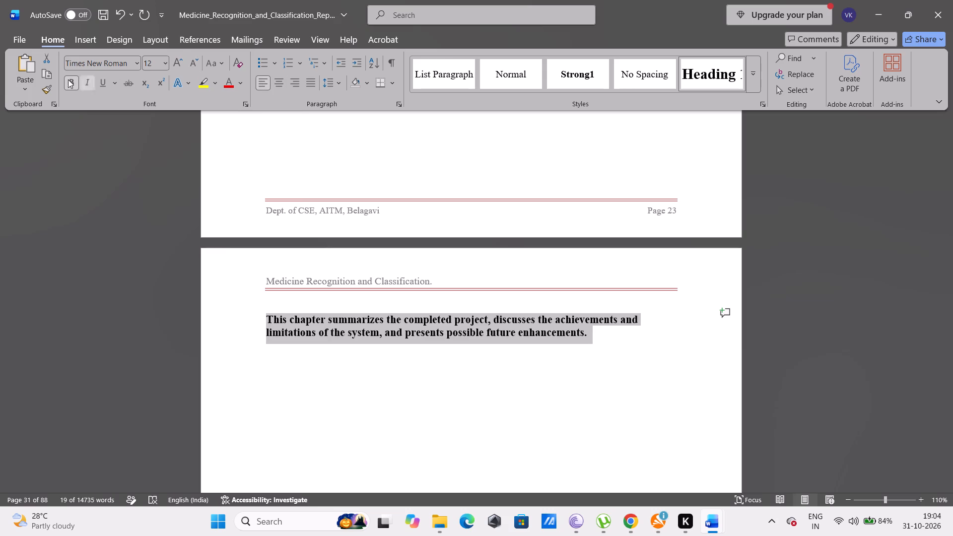
{"action": "left_click", "coordinate": [66, 80]}
Left-align the "Chapter 8 – Conclusion" heading and reduce it to 12 pt.
{"action": "scroll", "coordinate": [308, 250], "scroll_direction": "up", "scroll_amount": 1}
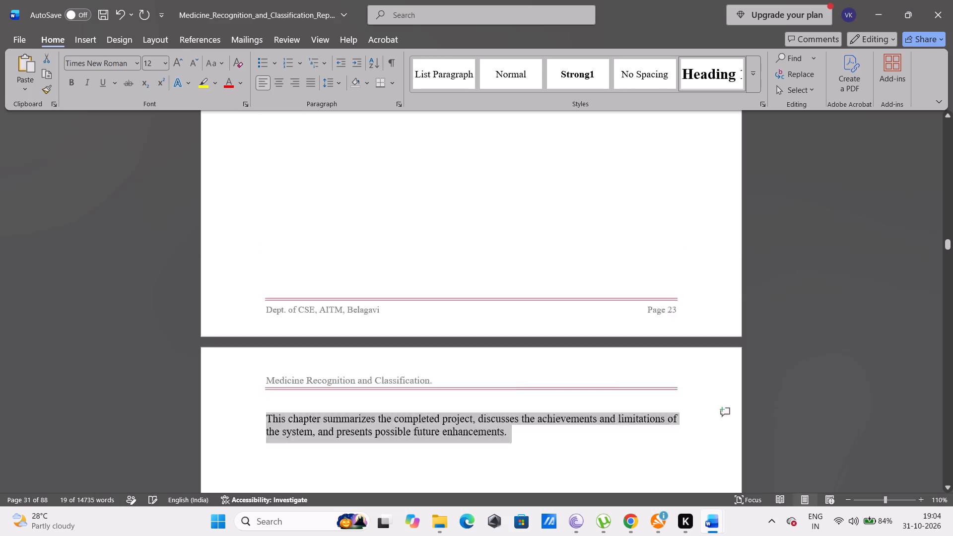
{"action": "scroll", "coordinate": [308, 250], "scroll_direction": "up", "scroll_amount": 4}
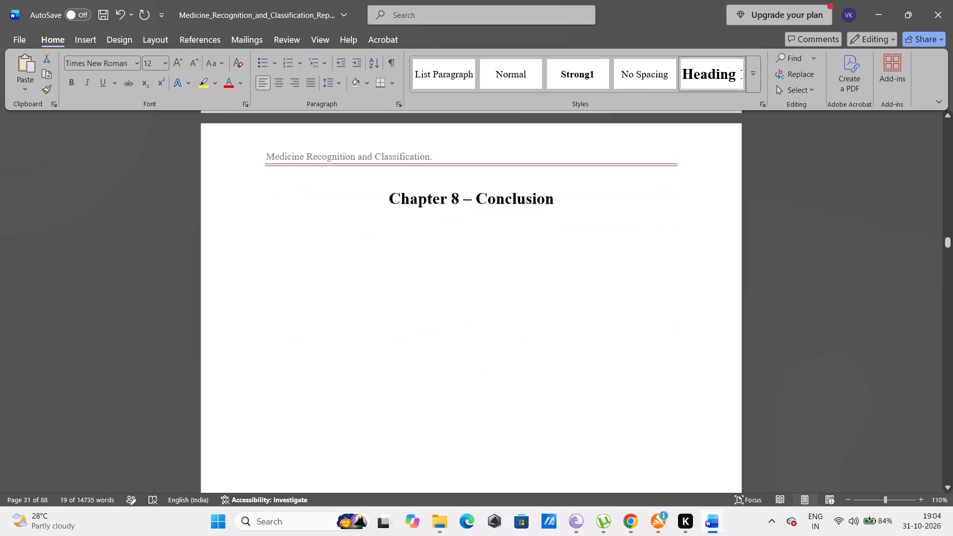
{"action": "scroll", "coordinate": [308, 250], "scroll_direction": "up", "scroll_amount": 1}
{"action": "triple_click", "coordinate": [429, 218]}
{"action": "left_click", "coordinate": [429, 218]}
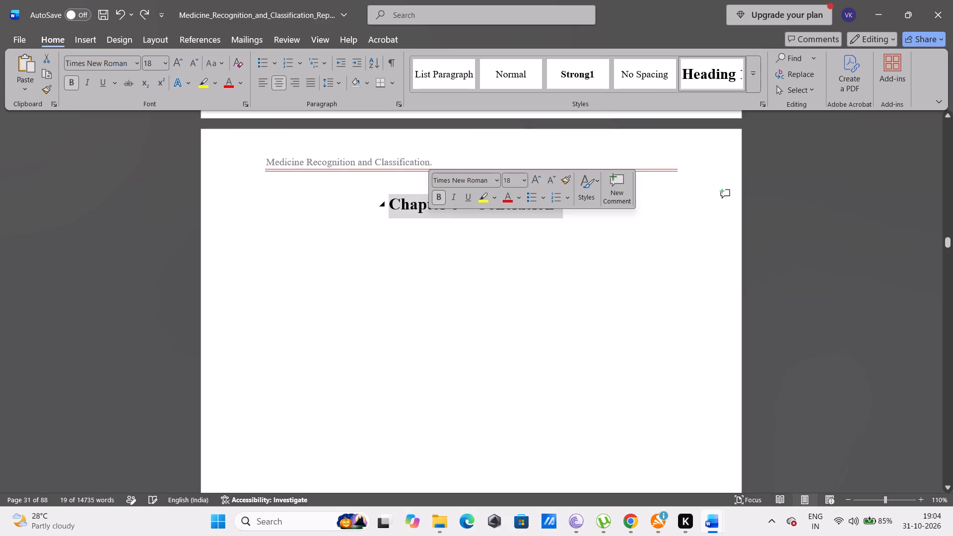
{"action": "double_click", "coordinate": [429, 218]}
{"action": "triple_click", "coordinate": [427, 208]}
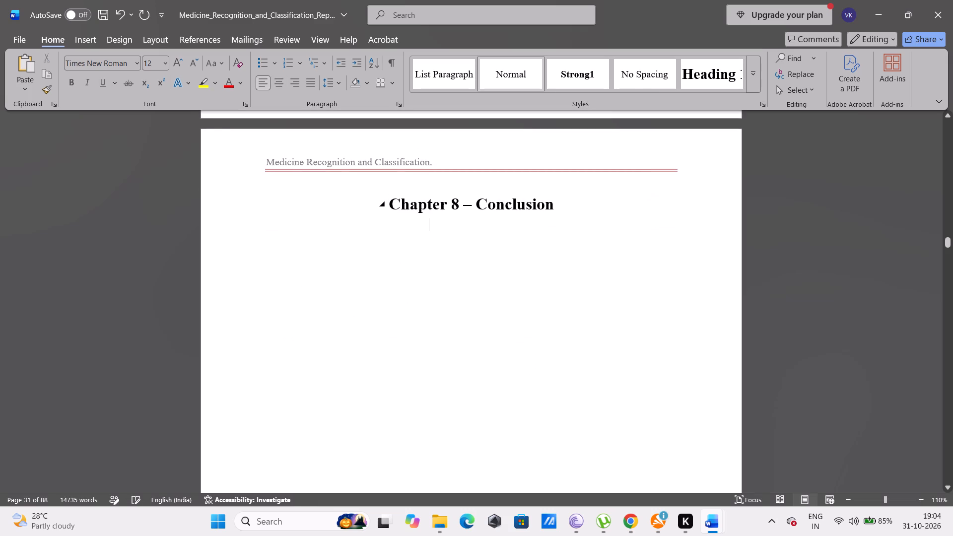
{"action": "left_click", "coordinate": [260, 74]}
{"action": "left_click", "coordinate": [263, 81]}
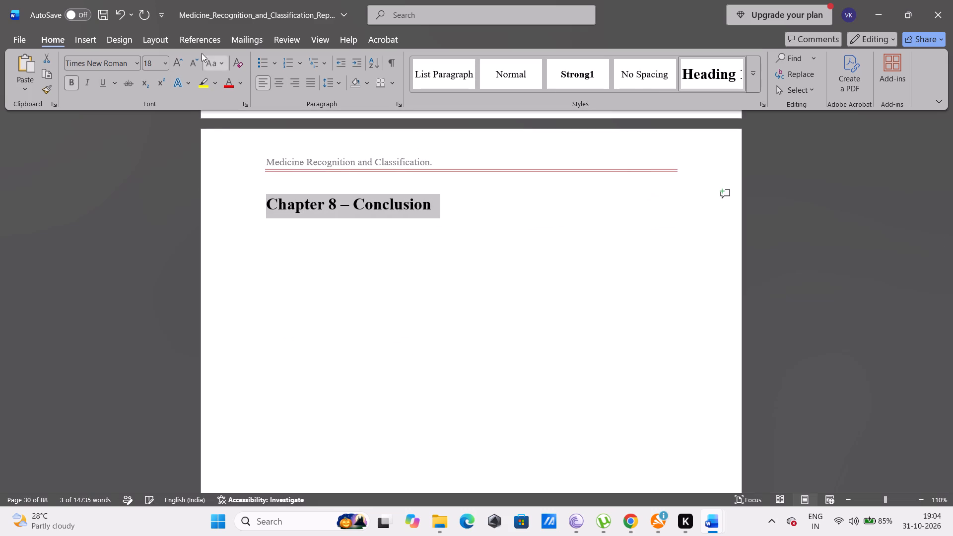
{"action": "left_click", "coordinate": [193, 61]}
{"action": "left_click", "coordinate": [193, 61]}
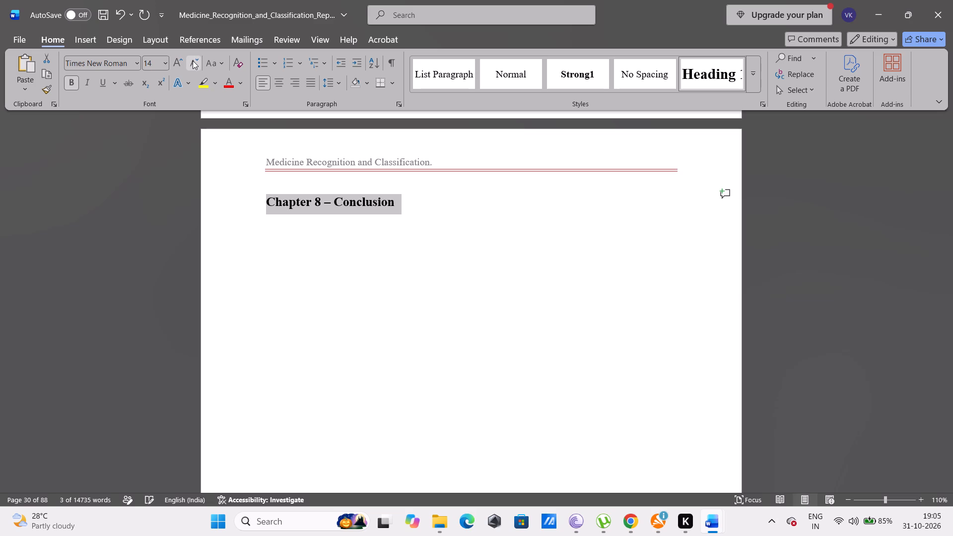
{"action": "left_click", "coordinate": [193, 61]}
{"action": "right_click", "coordinate": [348, 286]}
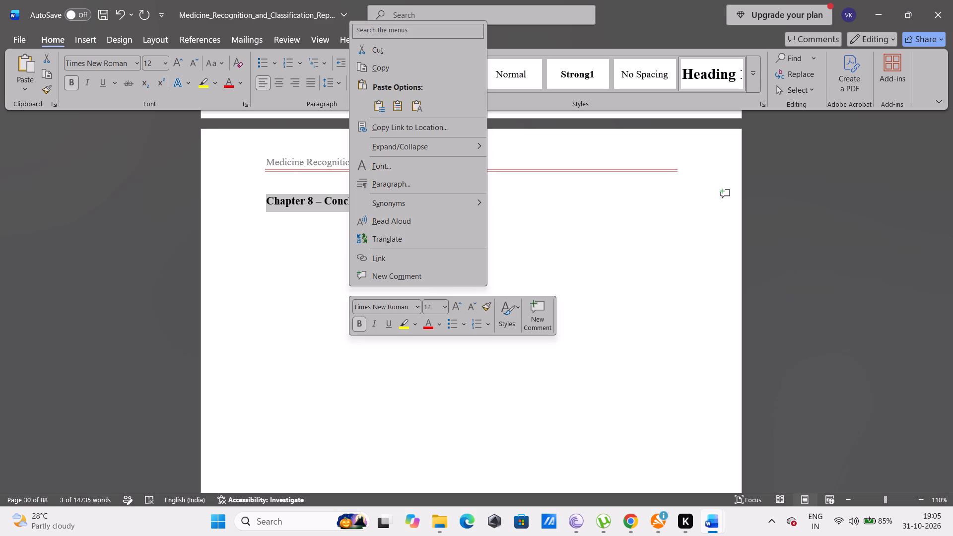
{"action": "left_click", "coordinate": [325, 278]}
{"action": "left_click", "coordinate": [325, 278]}
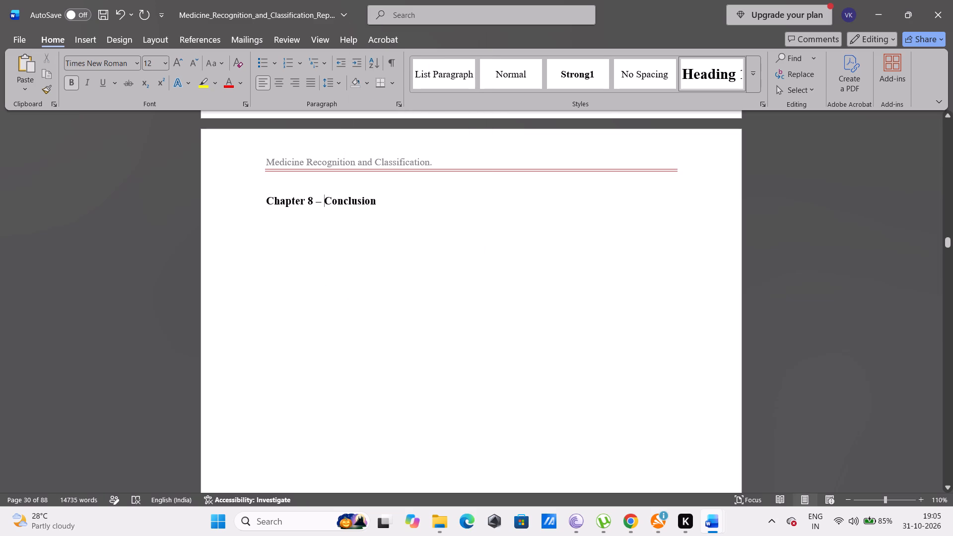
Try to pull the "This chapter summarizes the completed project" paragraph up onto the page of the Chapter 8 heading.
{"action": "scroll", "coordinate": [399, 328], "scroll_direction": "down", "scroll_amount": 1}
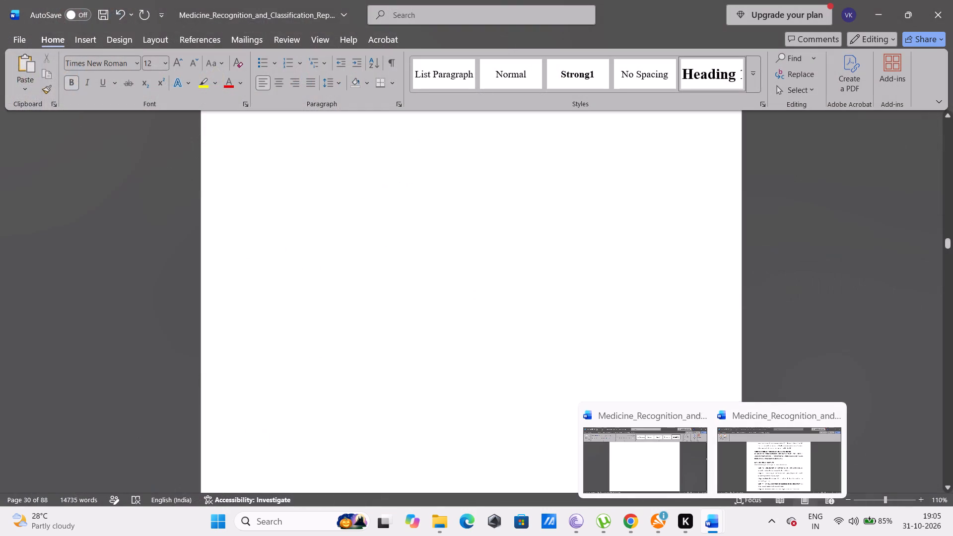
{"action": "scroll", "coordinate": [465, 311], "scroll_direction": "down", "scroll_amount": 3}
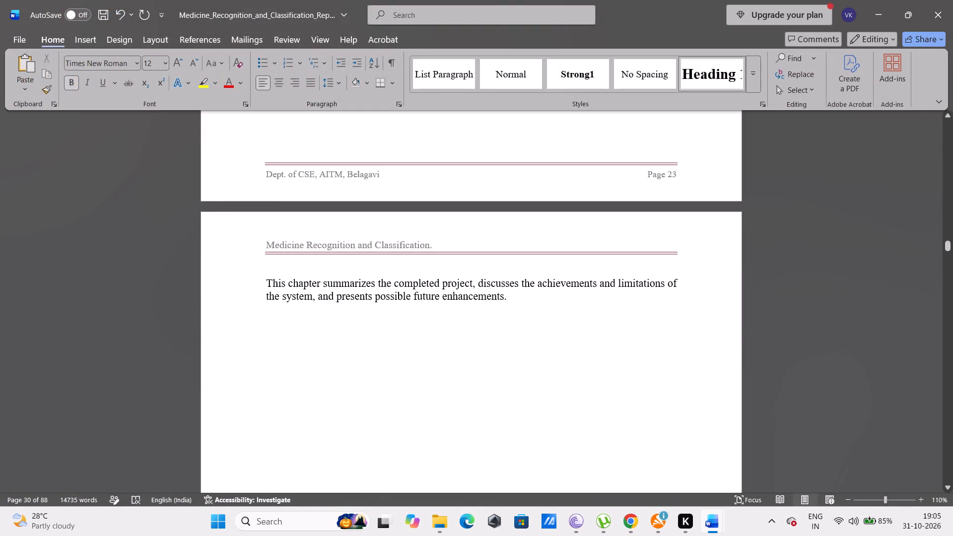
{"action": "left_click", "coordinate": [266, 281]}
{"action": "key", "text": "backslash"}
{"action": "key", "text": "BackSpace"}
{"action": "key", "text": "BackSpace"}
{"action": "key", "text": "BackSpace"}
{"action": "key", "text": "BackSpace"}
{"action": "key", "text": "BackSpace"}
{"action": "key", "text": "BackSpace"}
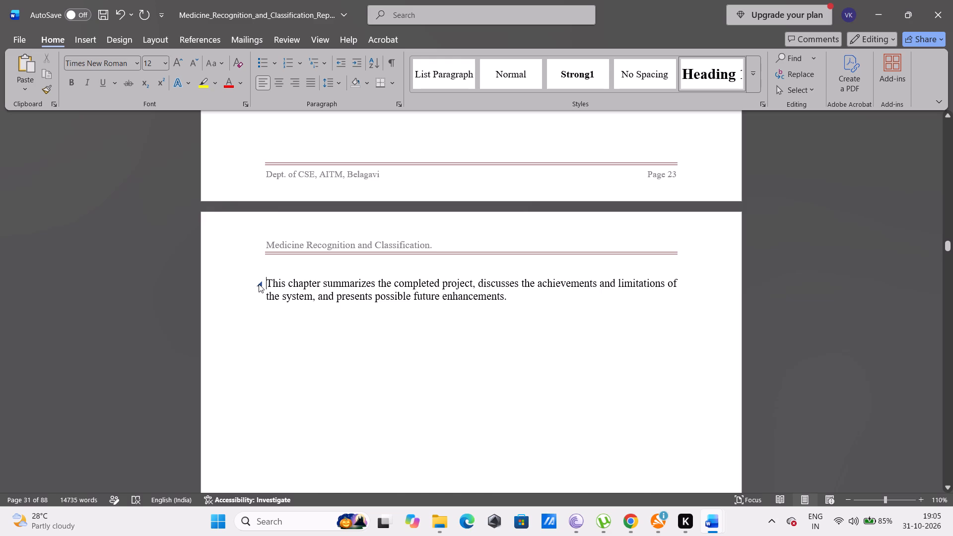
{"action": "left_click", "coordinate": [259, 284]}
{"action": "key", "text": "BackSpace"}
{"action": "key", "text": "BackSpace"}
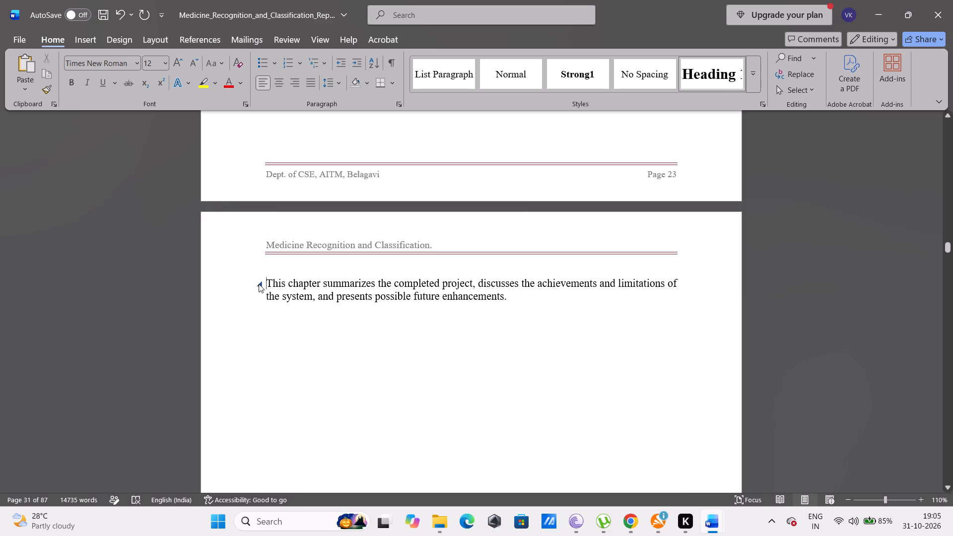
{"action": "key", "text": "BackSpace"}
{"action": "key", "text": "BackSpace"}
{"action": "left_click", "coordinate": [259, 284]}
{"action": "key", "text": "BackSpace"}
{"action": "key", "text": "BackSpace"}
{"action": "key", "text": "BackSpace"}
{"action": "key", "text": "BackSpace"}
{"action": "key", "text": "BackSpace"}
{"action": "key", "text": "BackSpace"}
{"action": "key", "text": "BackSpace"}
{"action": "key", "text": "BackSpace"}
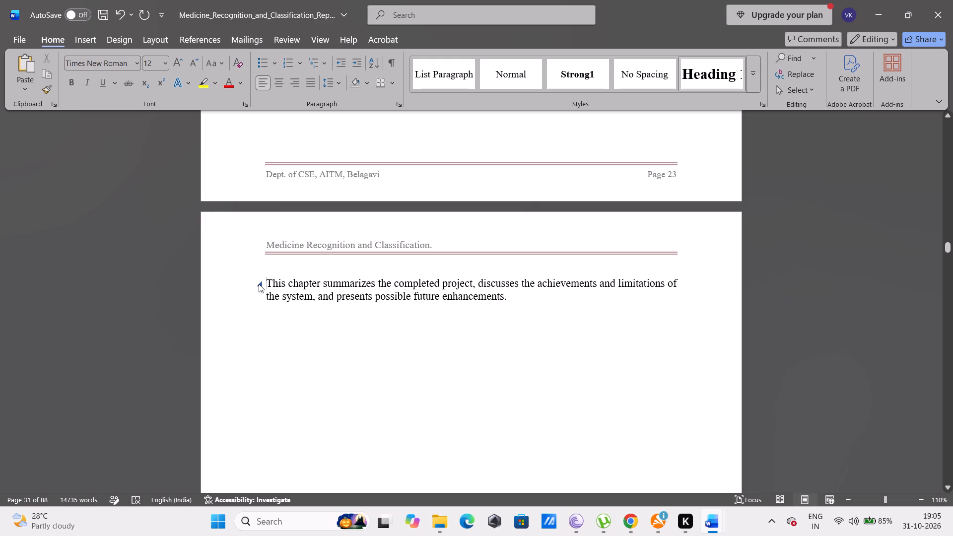
Left-align the "This chapter explains the testing procedures" paragraph, reduce it to 12 pt and remove its bold formatting.
{"action": "scroll", "coordinate": [259, 284], "scroll_direction": "up", "scroll_amount": 8}
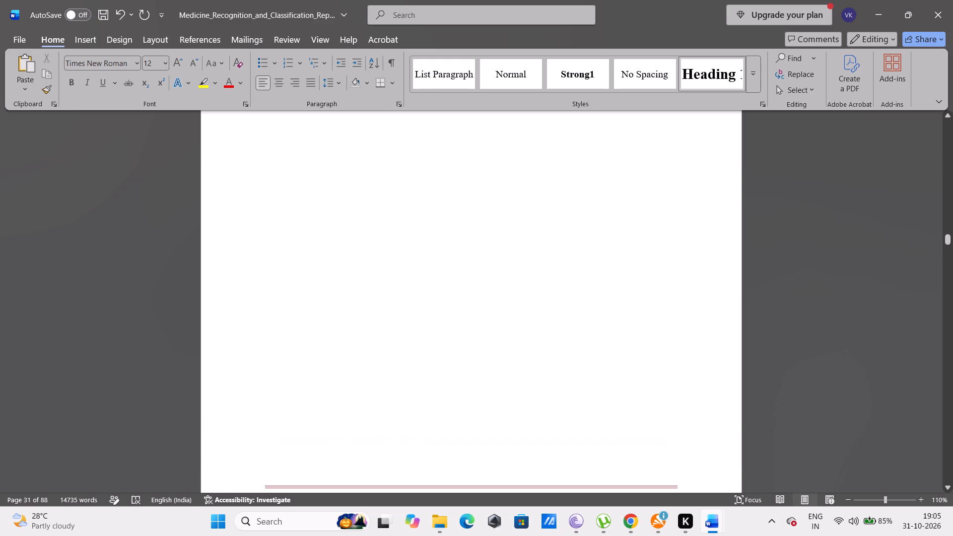
{"action": "scroll", "coordinate": [259, 284], "scroll_direction": "up", "scroll_amount": 3}
{"action": "scroll", "coordinate": [259, 284], "scroll_direction": "down", "scroll_amount": 4}
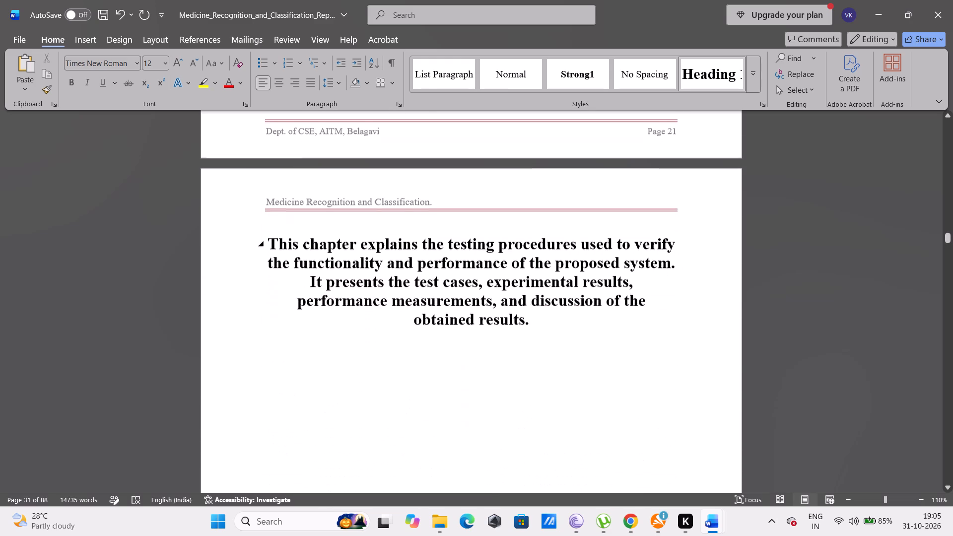
{"action": "triple_click", "coordinate": [393, 269]}
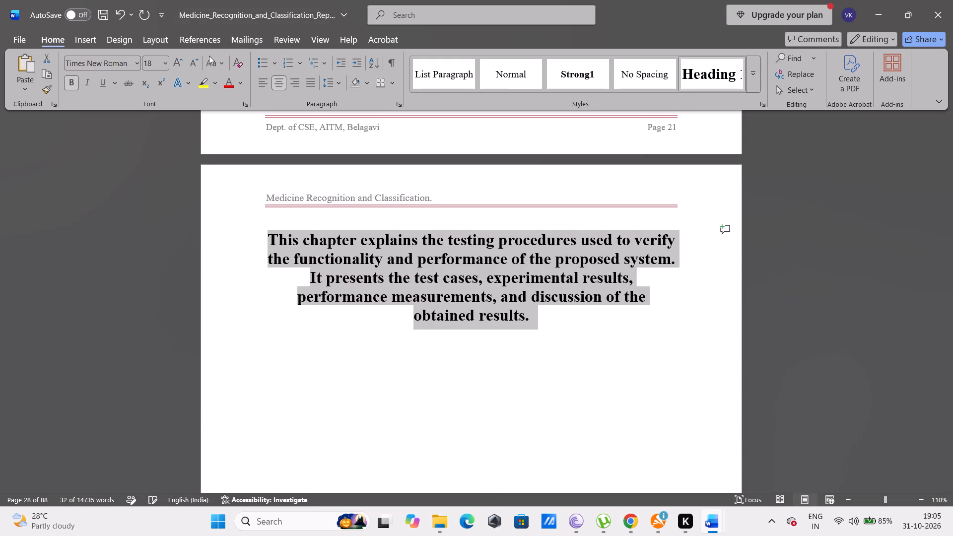
{"action": "left_click", "coordinate": [263, 79]}
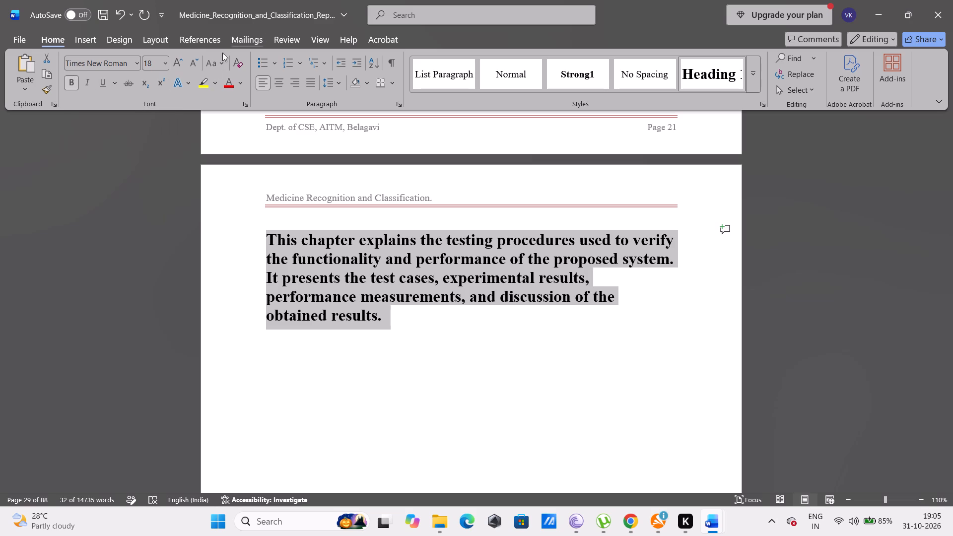
{"action": "triple_click", "coordinate": [195, 58]}
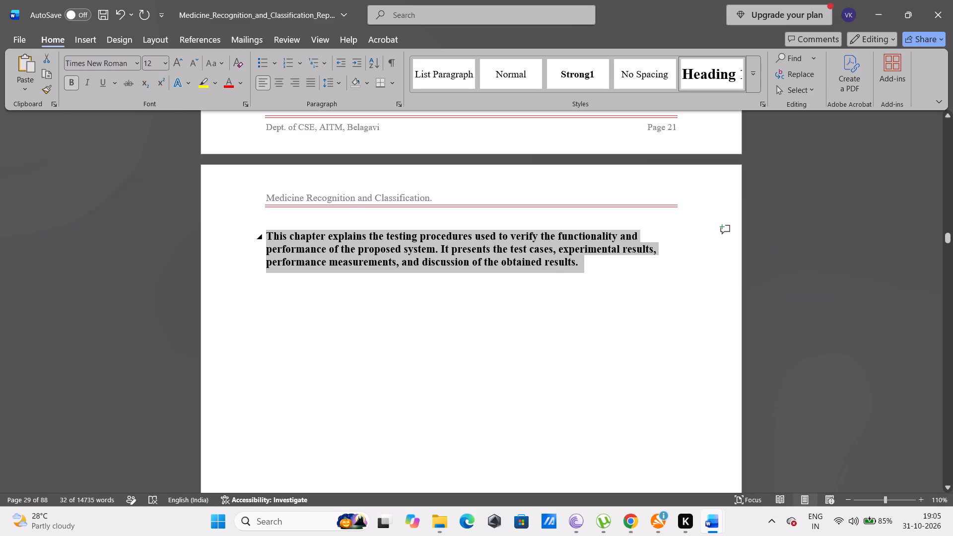
{"action": "left_click", "coordinate": [70, 84]}
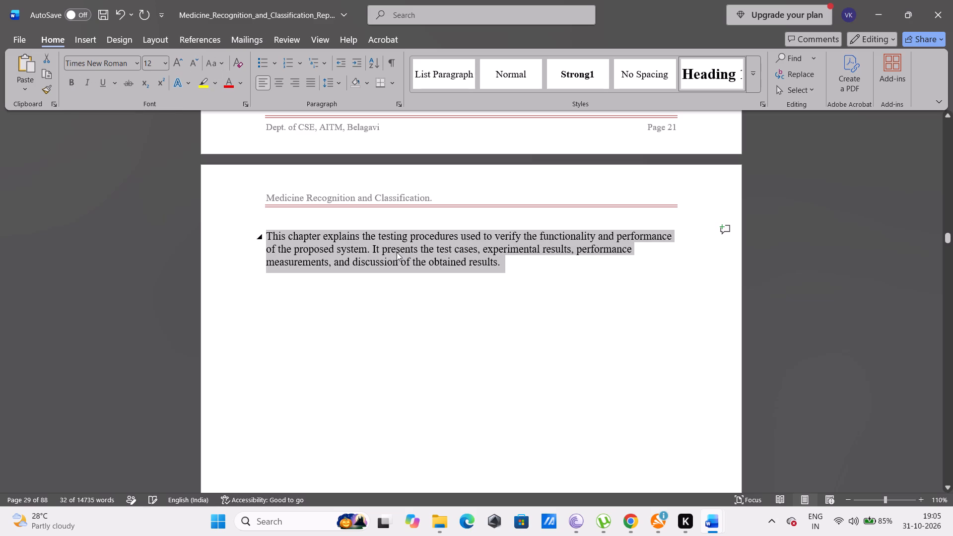
{"action": "left_click", "coordinate": [397, 252]}
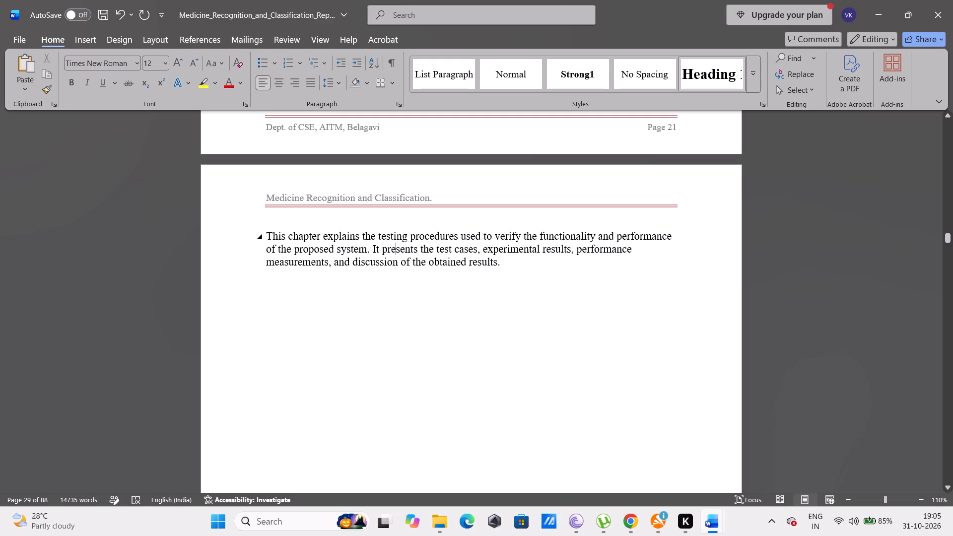
Collapse the content under the "This chapter explains the testing procedures" paragraph to bring the Chapter 8 heading directly below it.
{"action": "left_click", "coordinate": [260, 241]}
{"action": "left_click", "coordinate": [260, 237]}
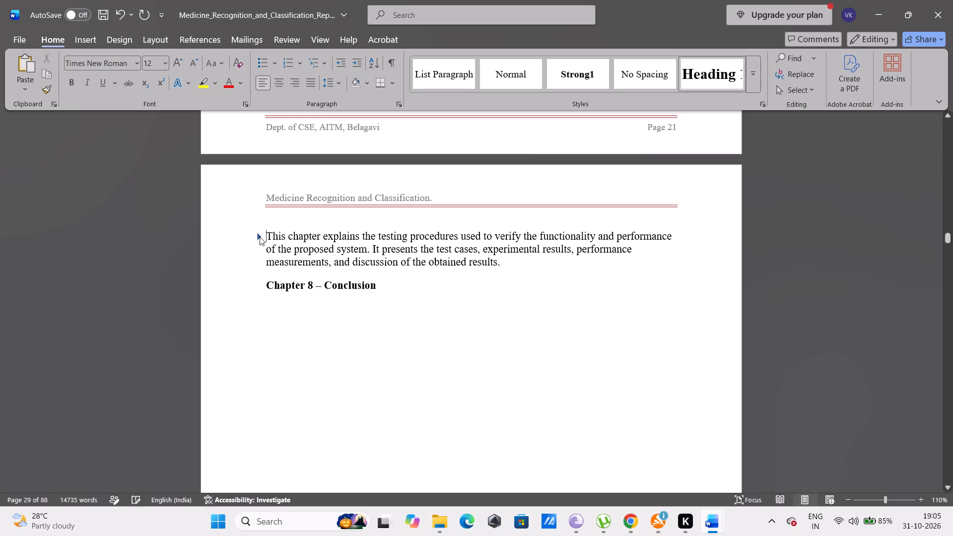
Collapse the content under the "In this project, image processing techniques" paragraph in section 1.2 Introduction to Topic.
{"action": "scroll", "coordinate": [278, 224], "scroll_direction": "up", "scroll_amount": 7}
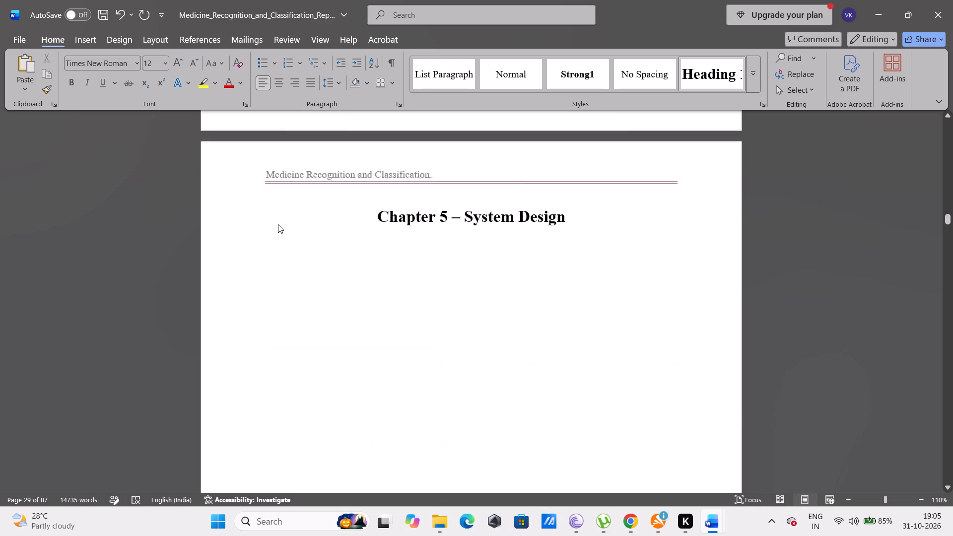
{"action": "scroll", "coordinate": [278, 224], "scroll_direction": "up", "scroll_amount": 11}
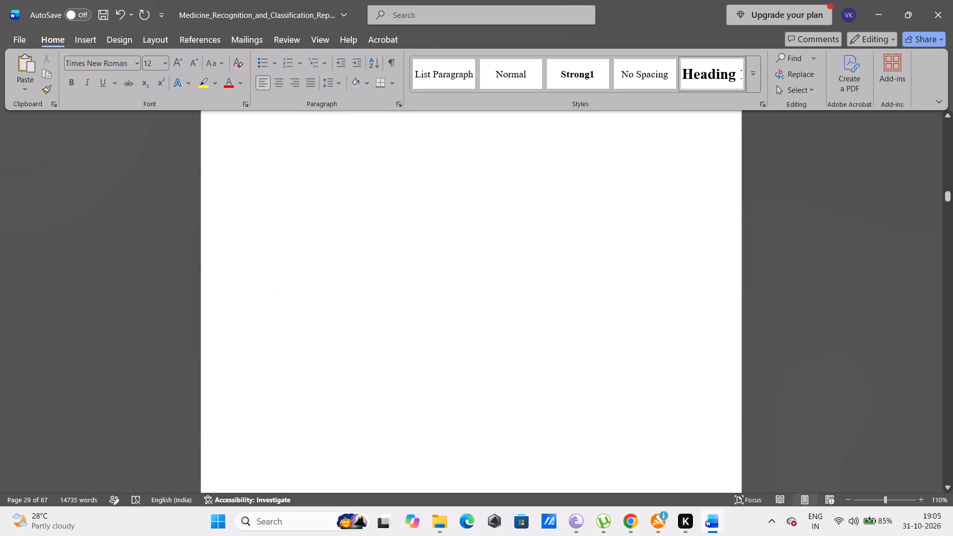
{"action": "scroll", "coordinate": [278, 224], "scroll_direction": "up", "scroll_amount": 6}
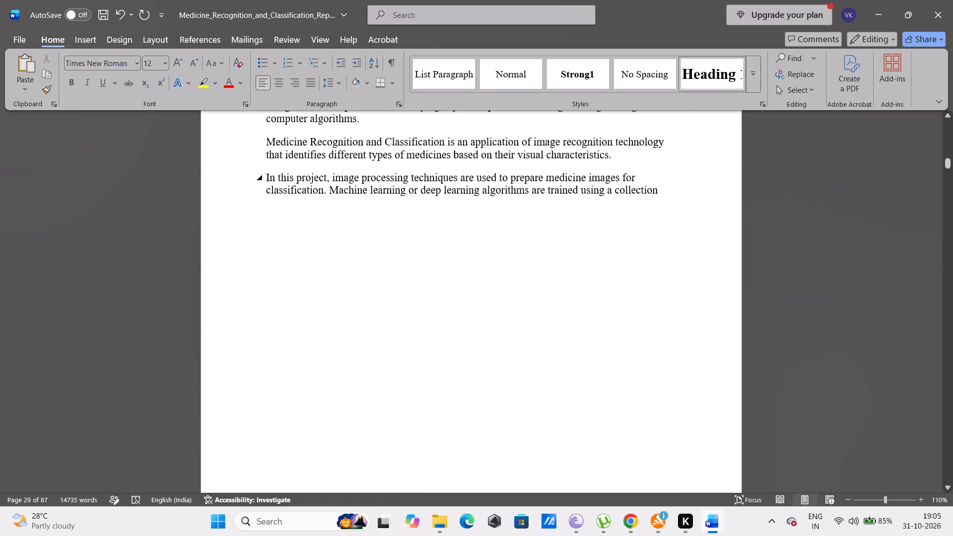
{"action": "scroll", "coordinate": [278, 224], "scroll_direction": "down", "scroll_amount": 3}
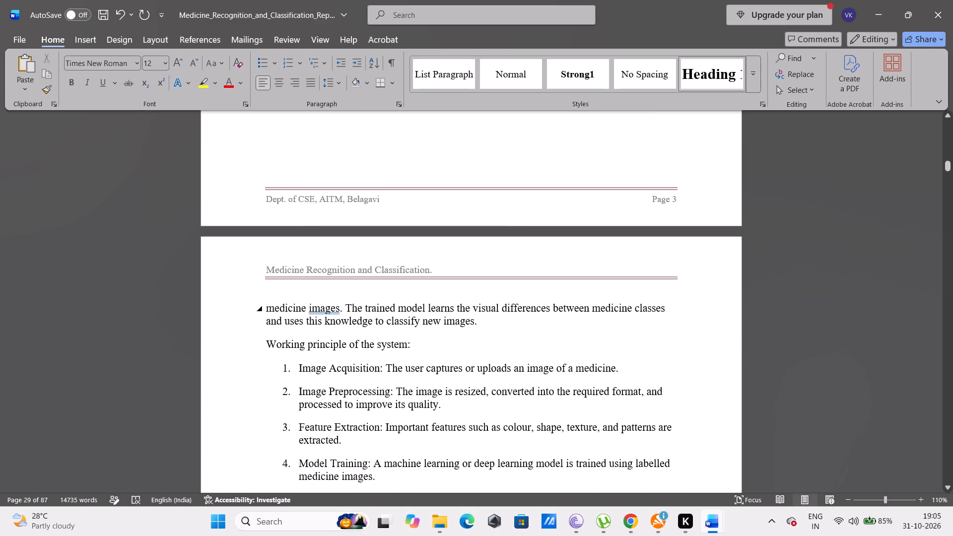
{"action": "left_click", "coordinate": [260, 312]}
{"action": "left_click", "coordinate": [260, 312]}
{"action": "scroll", "coordinate": [438, 253], "scroll_direction": "up", "scroll_amount": 3}
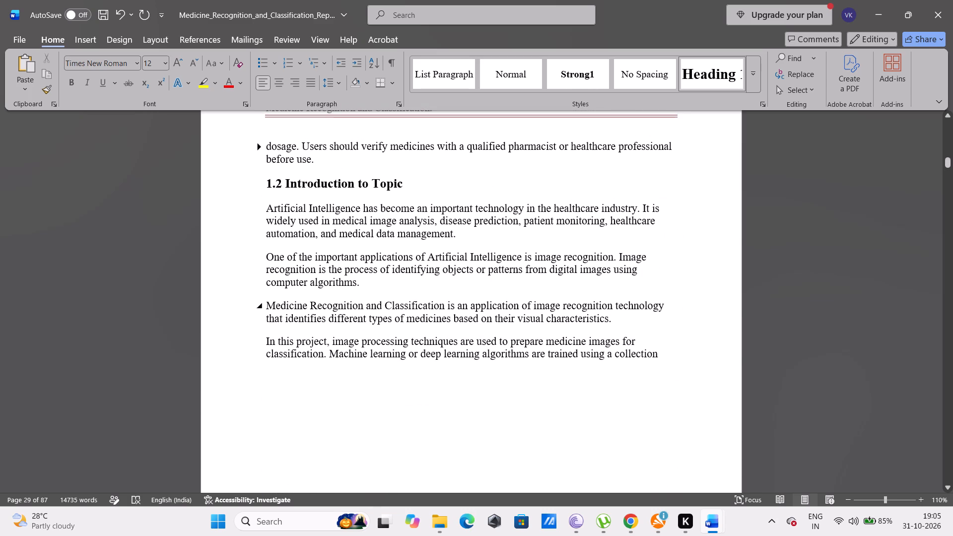
{"action": "left_click", "coordinate": [259, 342]}
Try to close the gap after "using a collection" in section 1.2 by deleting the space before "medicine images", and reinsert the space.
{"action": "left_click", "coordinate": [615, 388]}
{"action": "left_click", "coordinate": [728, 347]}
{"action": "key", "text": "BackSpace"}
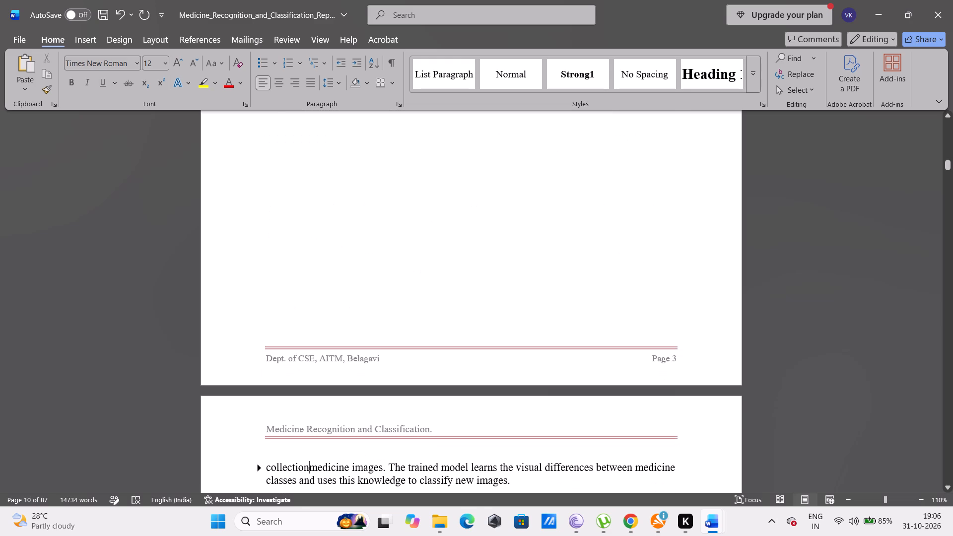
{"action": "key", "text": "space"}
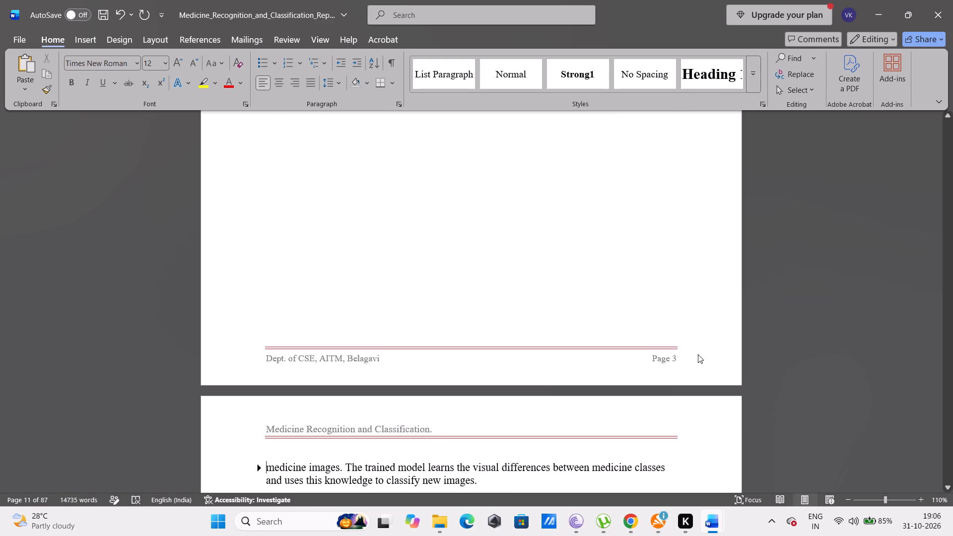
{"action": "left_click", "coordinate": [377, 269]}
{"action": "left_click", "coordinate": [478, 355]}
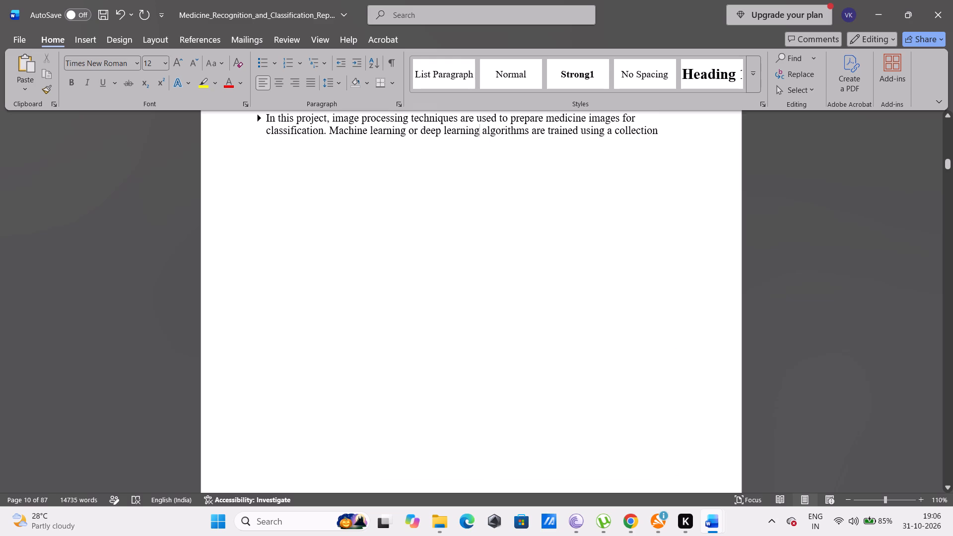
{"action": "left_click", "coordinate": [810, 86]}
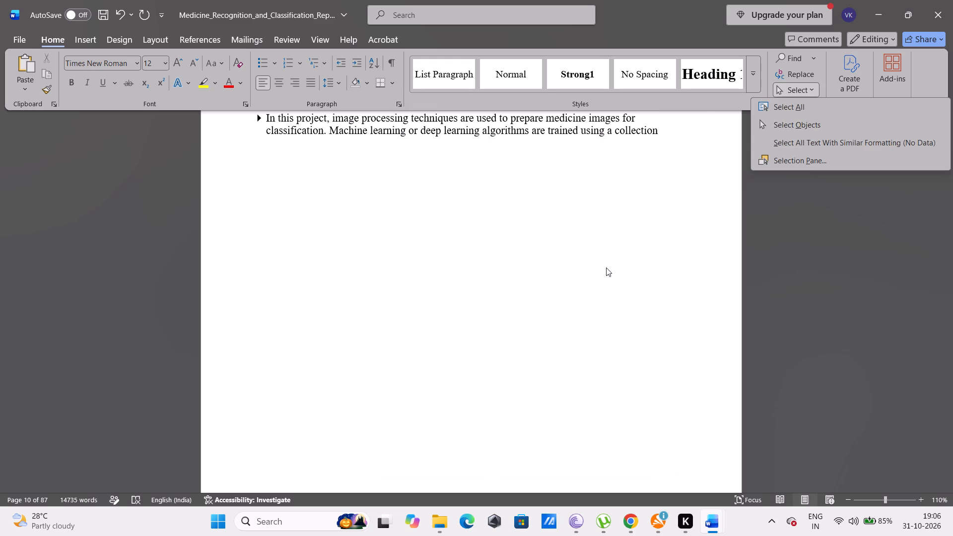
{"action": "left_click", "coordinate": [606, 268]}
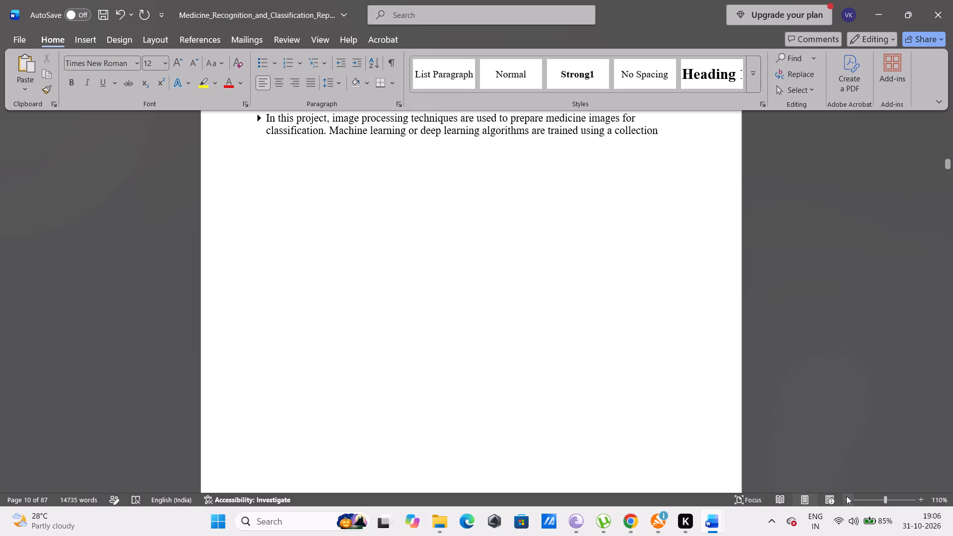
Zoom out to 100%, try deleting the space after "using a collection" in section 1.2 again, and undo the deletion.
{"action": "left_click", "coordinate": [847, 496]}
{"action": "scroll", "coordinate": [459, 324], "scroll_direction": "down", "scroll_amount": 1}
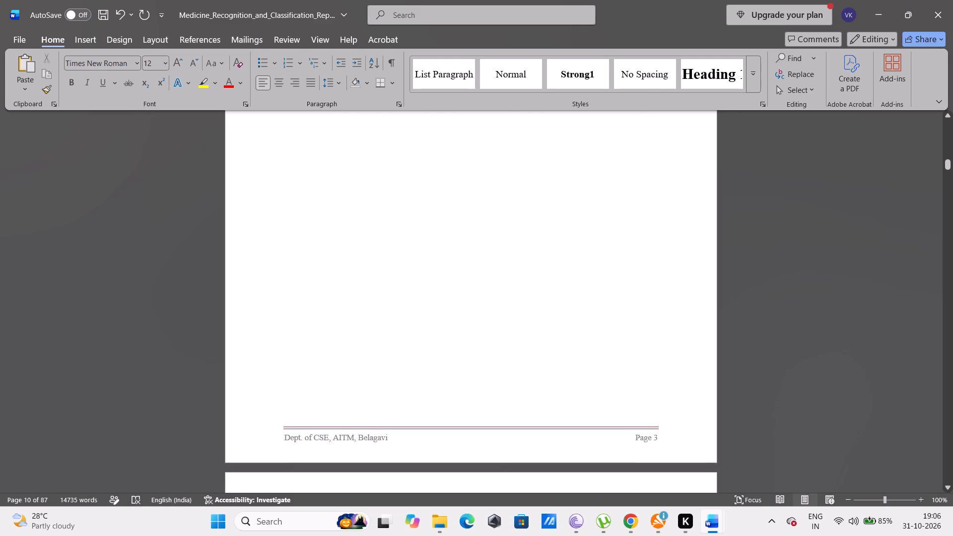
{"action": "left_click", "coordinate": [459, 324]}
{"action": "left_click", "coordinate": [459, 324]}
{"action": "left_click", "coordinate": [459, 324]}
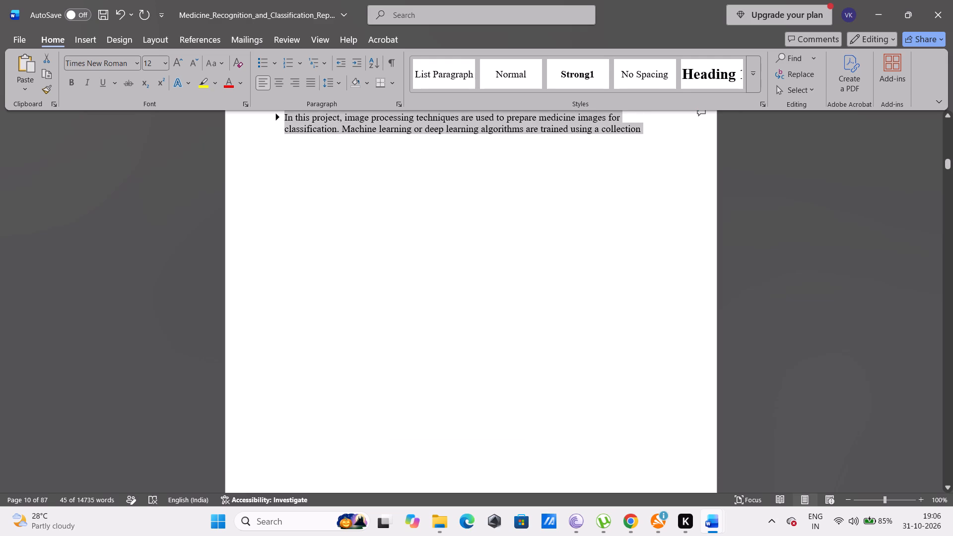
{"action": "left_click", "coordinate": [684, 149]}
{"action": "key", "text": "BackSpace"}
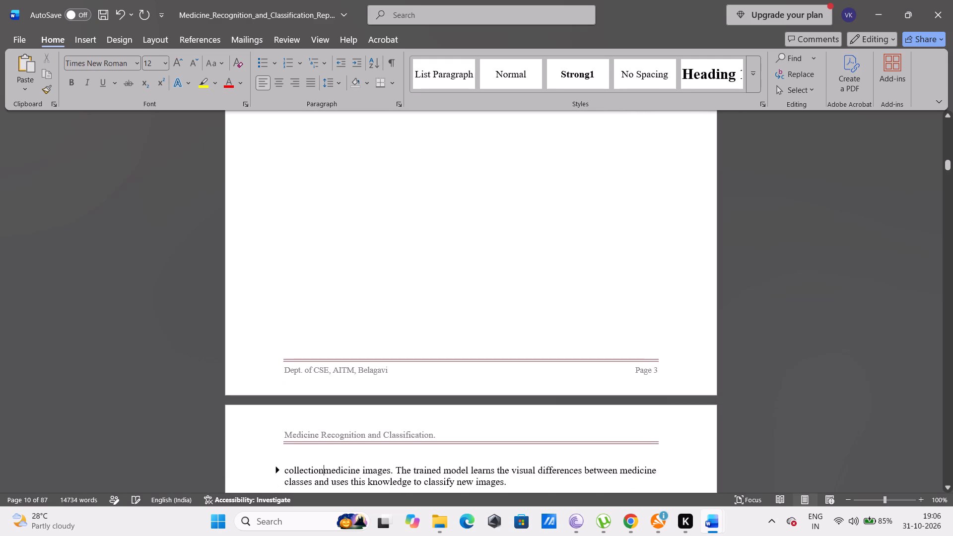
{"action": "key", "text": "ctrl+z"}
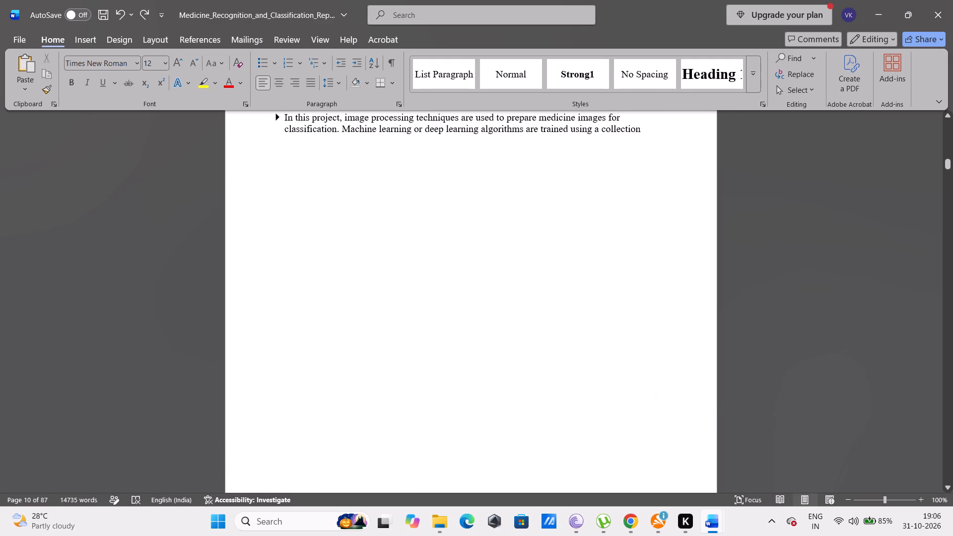
Replace the space between "collection" and "medicine images" in section 1.2 with an equals sign that has a space on each side.
{"action": "scroll", "coordinate": [548, 278], "scroll_direction": "down", "scroll_amount": 1}
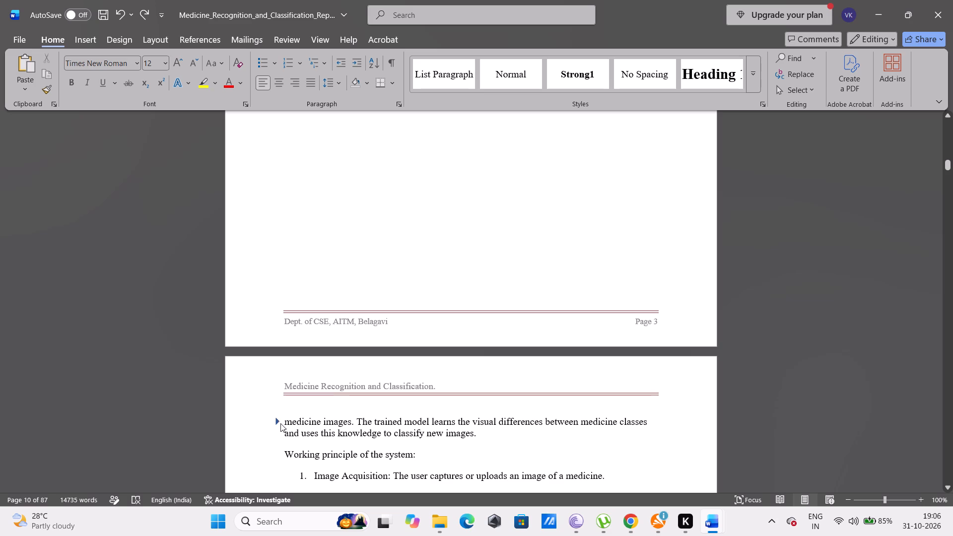
{"action": "left_click", "coordinate": [284, 423]}
{"action": "key", "text": "BackSpace"}
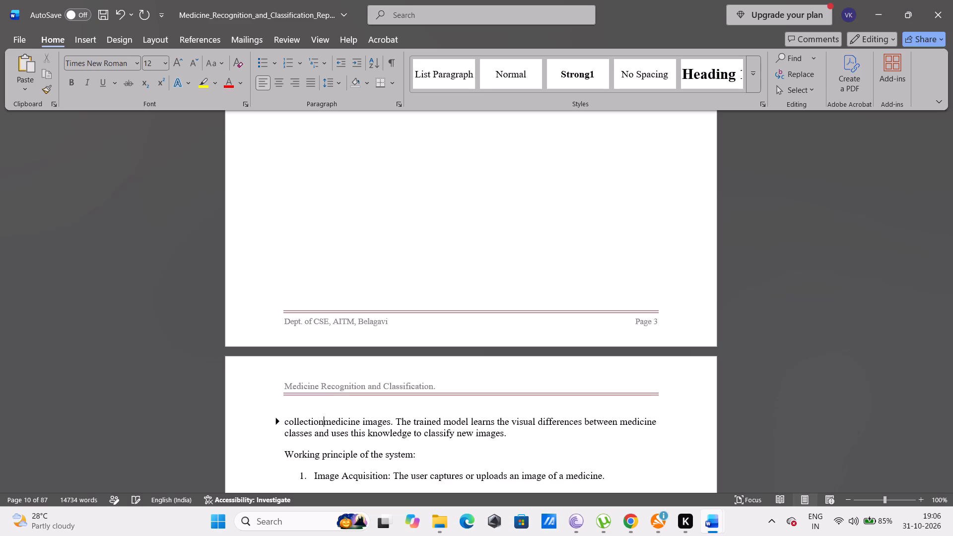
{"action": "key", "text": "space"}
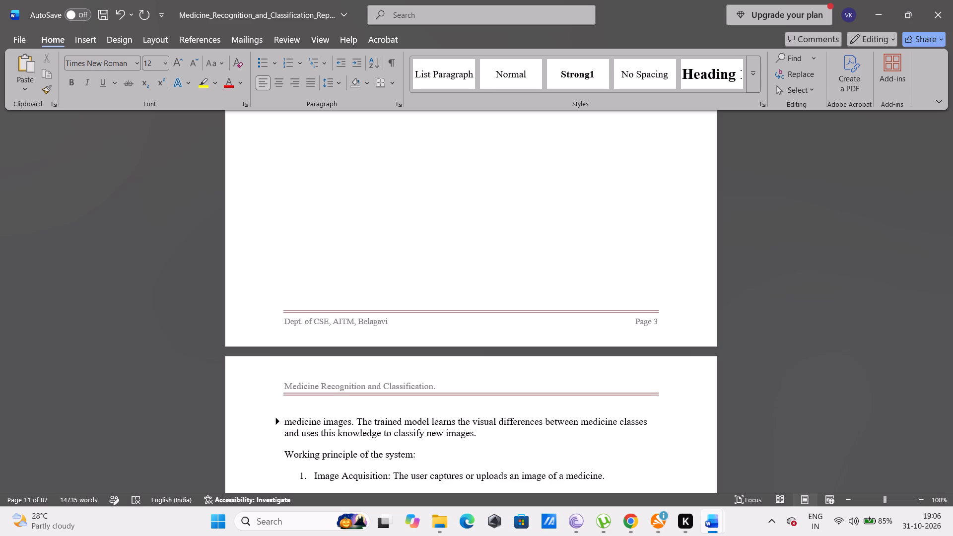
{"action": "type", "text": "="}
{"action": "key", "text": "space"}
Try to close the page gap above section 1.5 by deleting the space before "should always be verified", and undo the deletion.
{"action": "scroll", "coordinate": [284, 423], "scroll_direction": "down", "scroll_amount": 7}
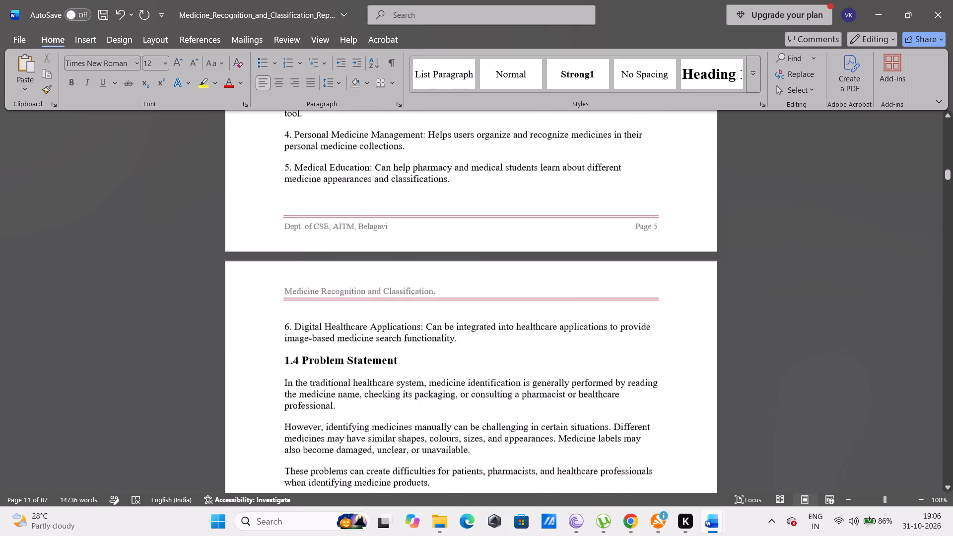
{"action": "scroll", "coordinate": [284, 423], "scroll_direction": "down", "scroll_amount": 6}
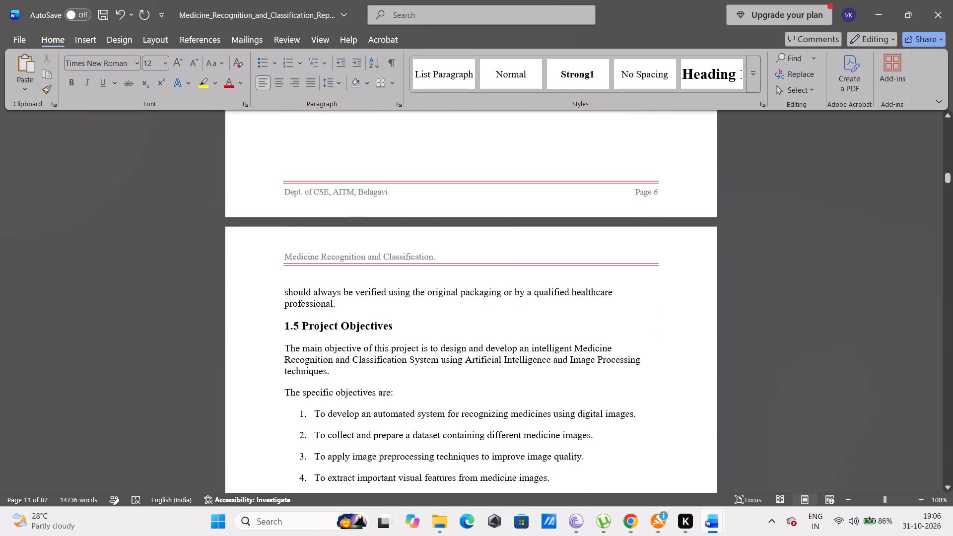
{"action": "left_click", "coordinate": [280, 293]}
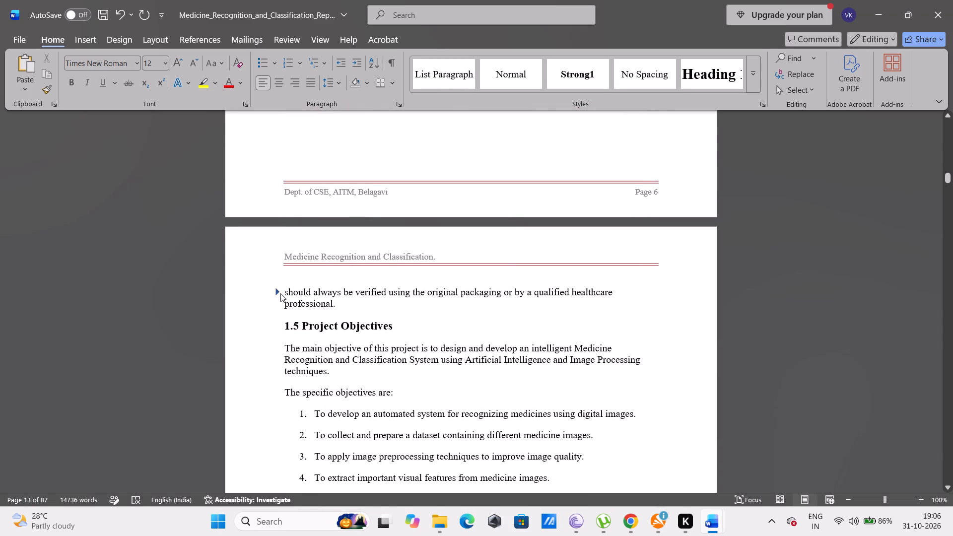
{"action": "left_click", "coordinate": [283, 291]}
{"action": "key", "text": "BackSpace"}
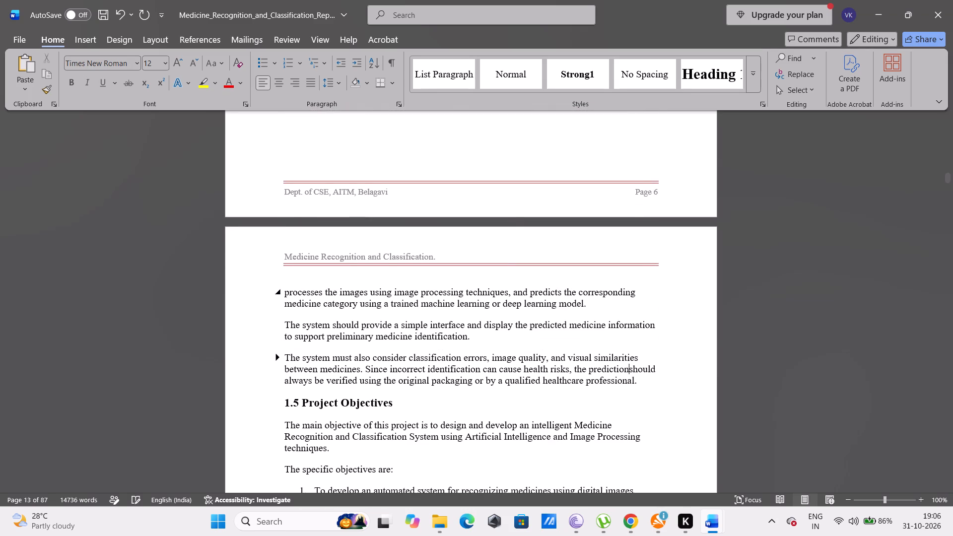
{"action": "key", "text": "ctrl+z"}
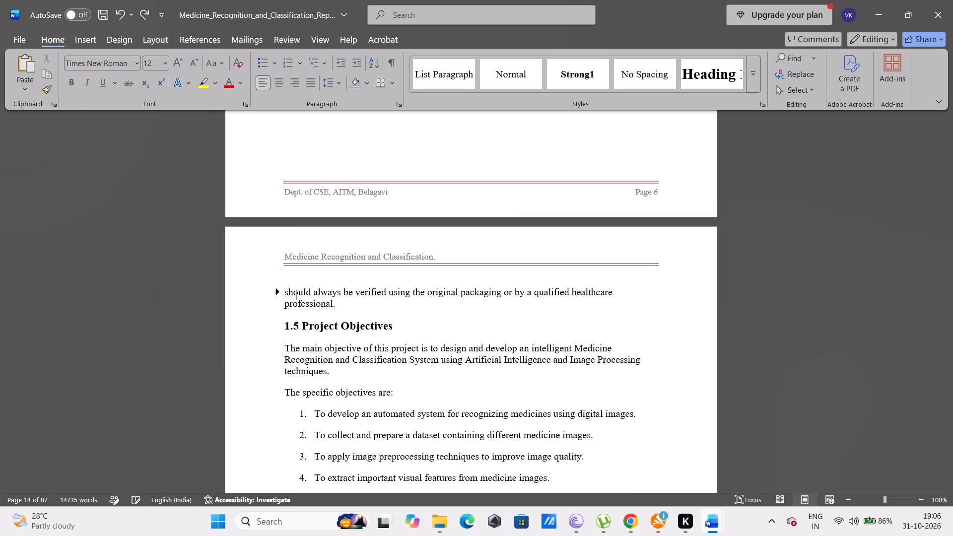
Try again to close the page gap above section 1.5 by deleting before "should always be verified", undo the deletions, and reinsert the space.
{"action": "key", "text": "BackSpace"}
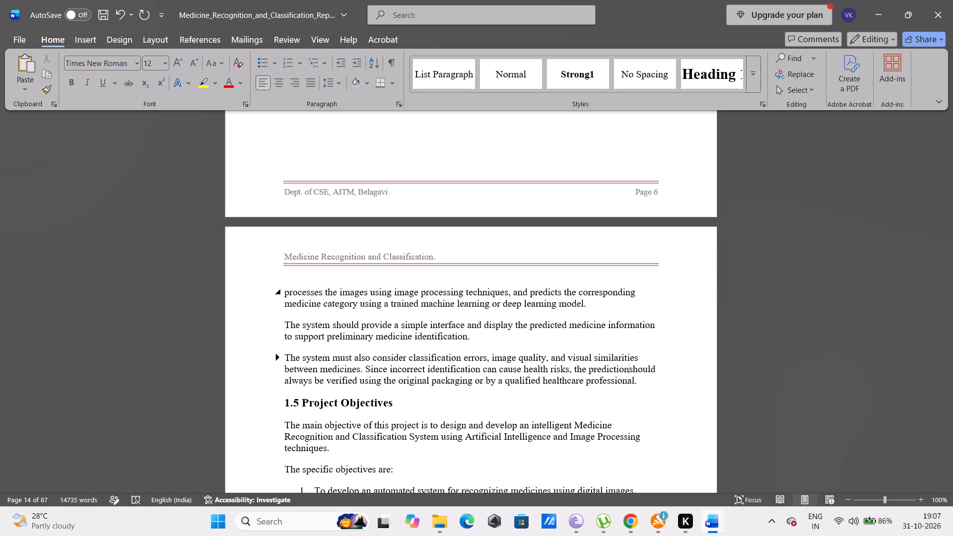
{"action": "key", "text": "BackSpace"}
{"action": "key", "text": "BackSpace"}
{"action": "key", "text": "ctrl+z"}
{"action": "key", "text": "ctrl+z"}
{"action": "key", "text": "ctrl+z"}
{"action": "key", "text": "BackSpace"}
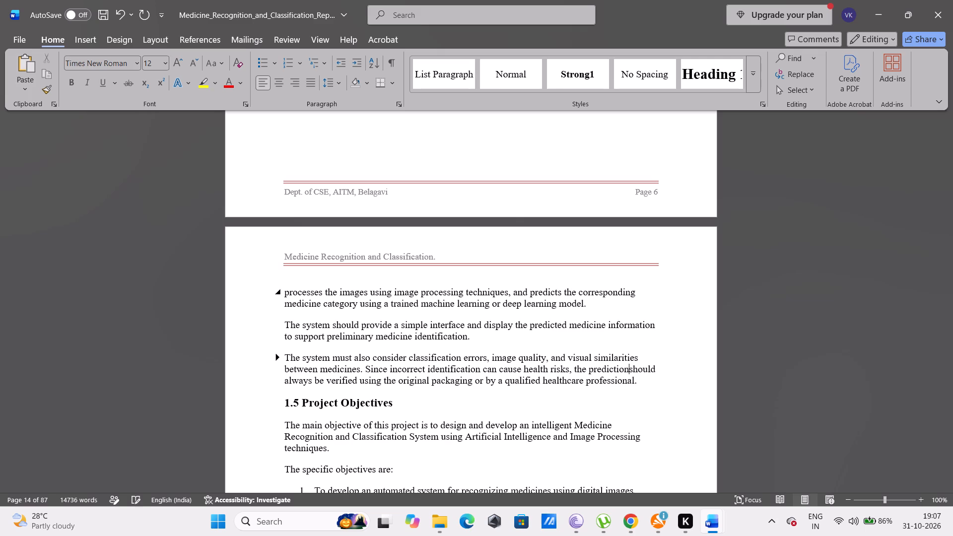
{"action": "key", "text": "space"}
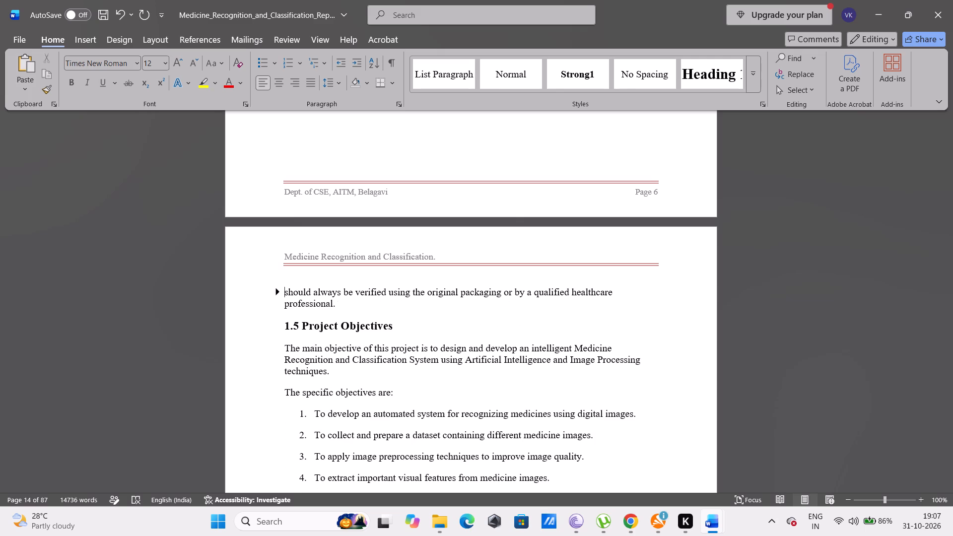
Remove bold from the Chapter 1 summary paragraph under section 1.6 and set its font size to 12.
{"action": "scroll", "coordinate": [283, 291], "scroll_direction": "down", "scroll_amount": 3}
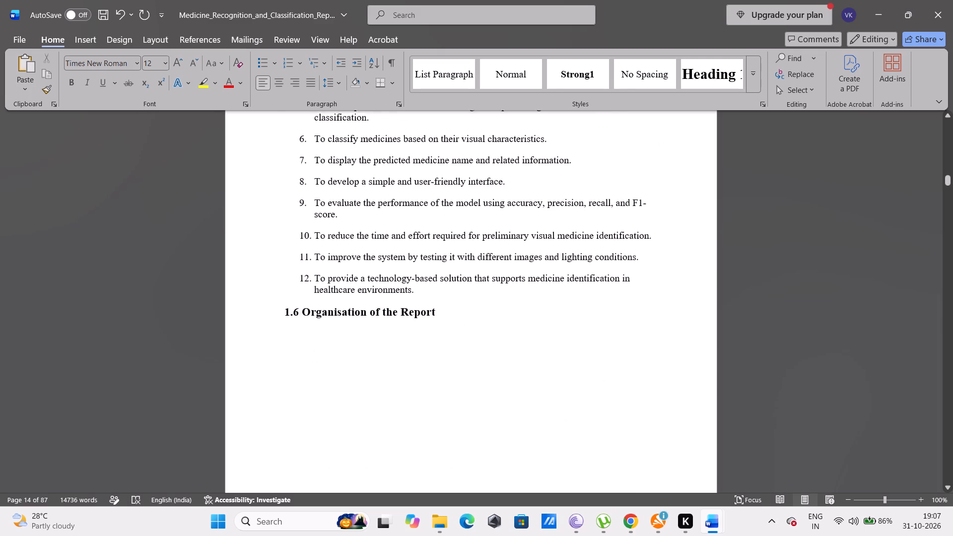
{"action": "scroll", "coordinate": [283, 291], "scroll_direction": "down", "scroll_amount": 9}
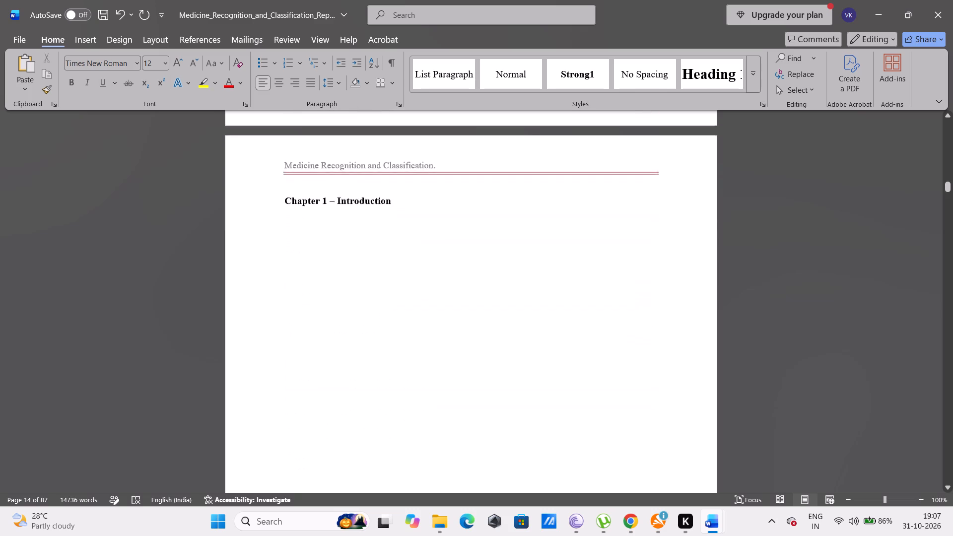
{"action": "scroll", "coordinate": [283, 291], "scroll_direction": "down", "scroll_amount": 4}
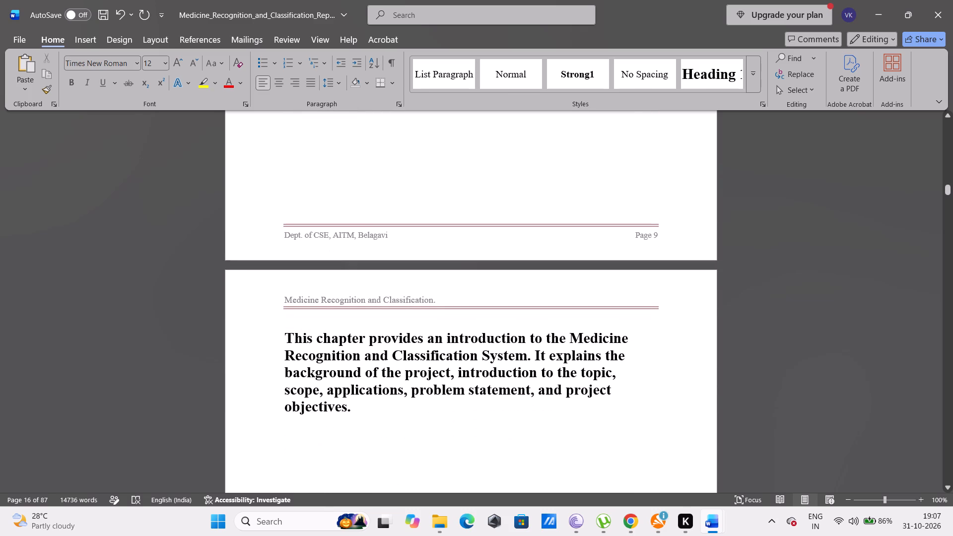
{"action": "triple_click", "coordinate": [308, 359]}
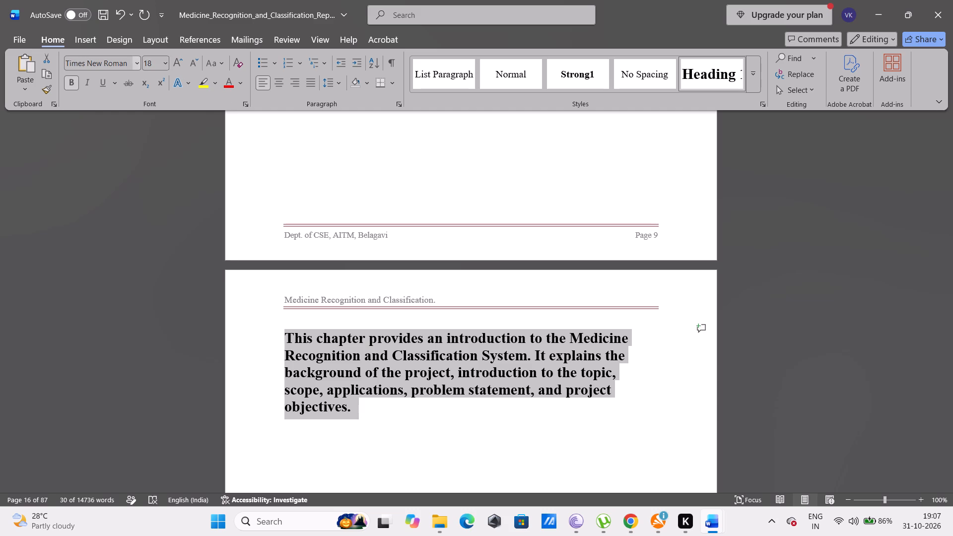
{"action": "left_click", "coordinate": [71, 85]}
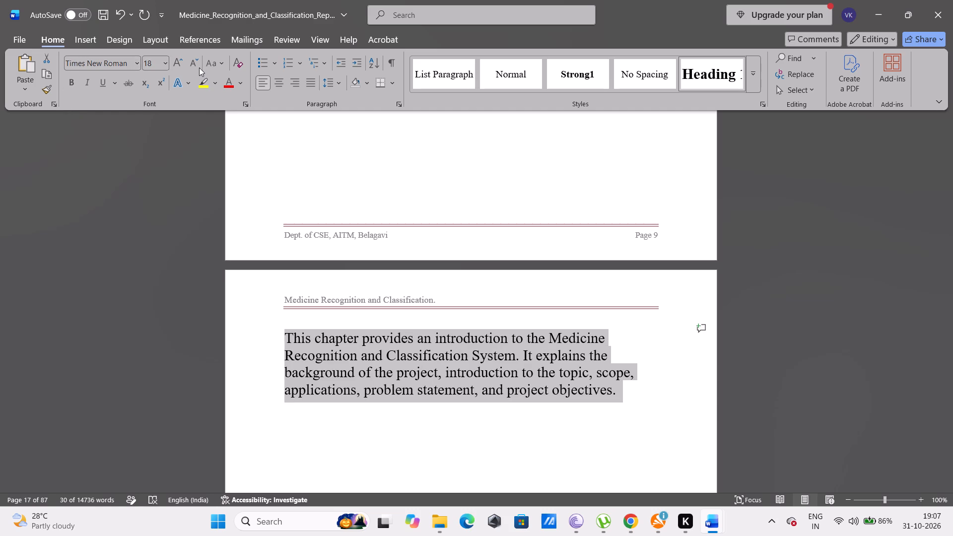
{"action": "double_click", "coordinate": [198, 67]}
{"action": "left_click", "coordinate": [198, 67]}
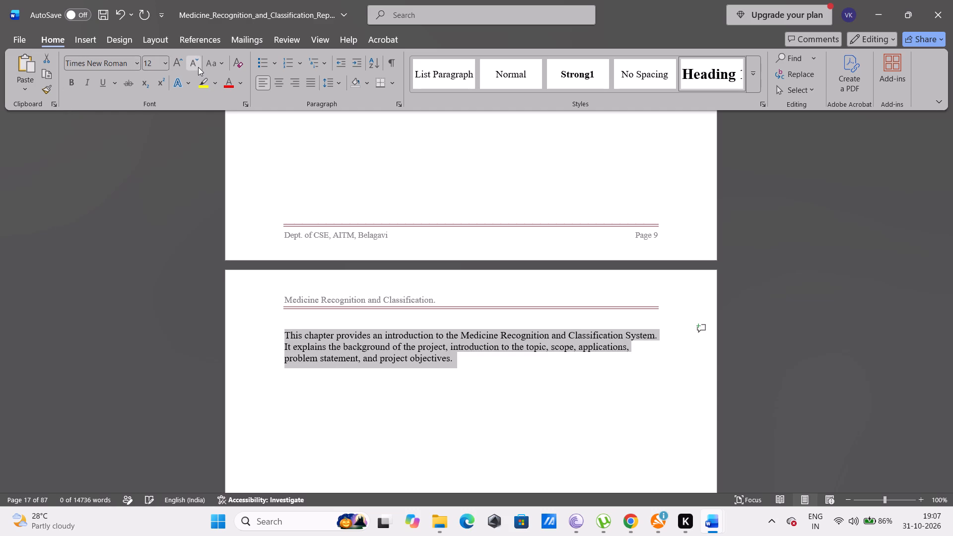
{"action": "left_click", "coordinate": [276, 335]}
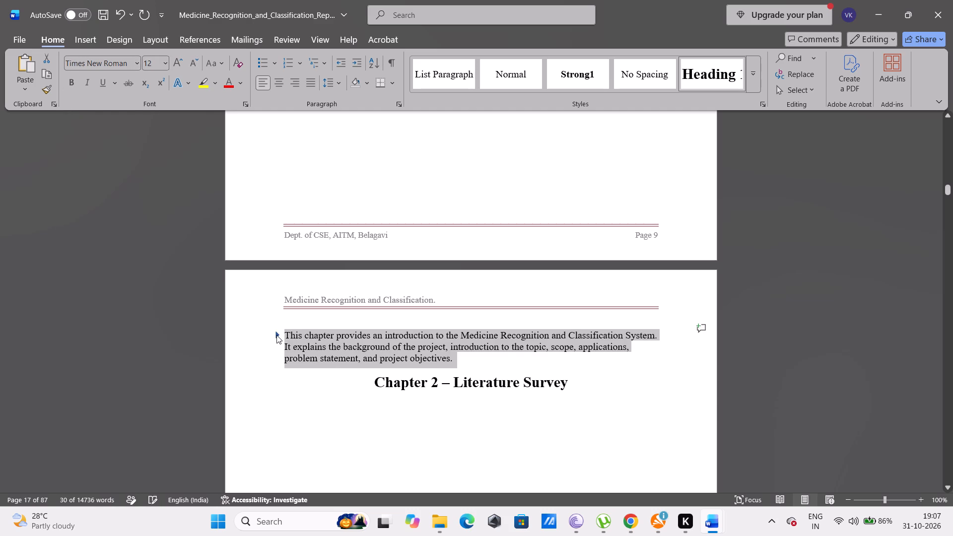
{"action": "left_click", "coordinate": [282, 334]}
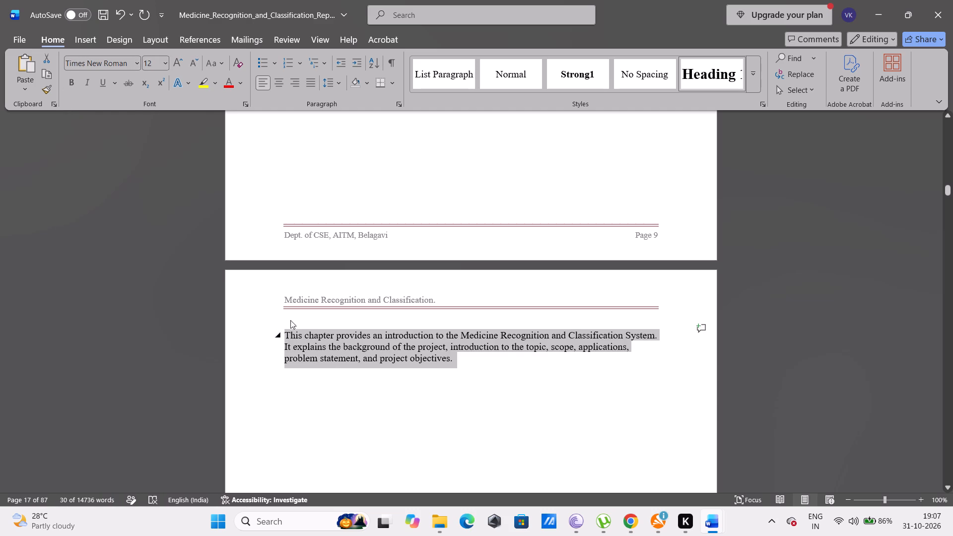
Cut the Chapter 1 summary paragraph and try to open a new line for it below the "Chapter 1 – Introduction" heading.
{"action": "key", "text": "ctrl+x"}
{"action": "scroll", "coordinate": [321, 354], "scroll_direction": "up", "scroll_amount": 7}
{"action": "left_click", "coordinate": [420, 180]}
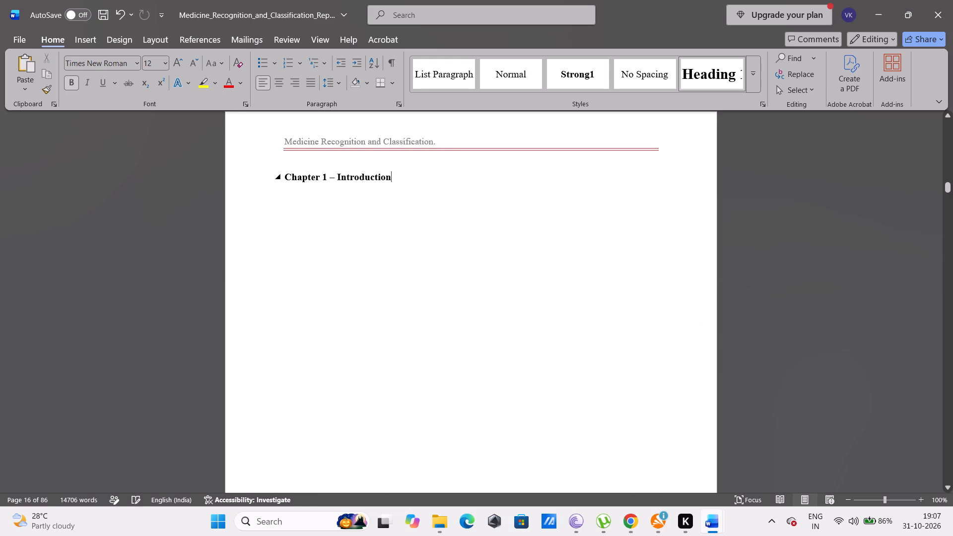
{"action": "key", "text": "Return"}
{"action": "key", "text": "BackSpace"}
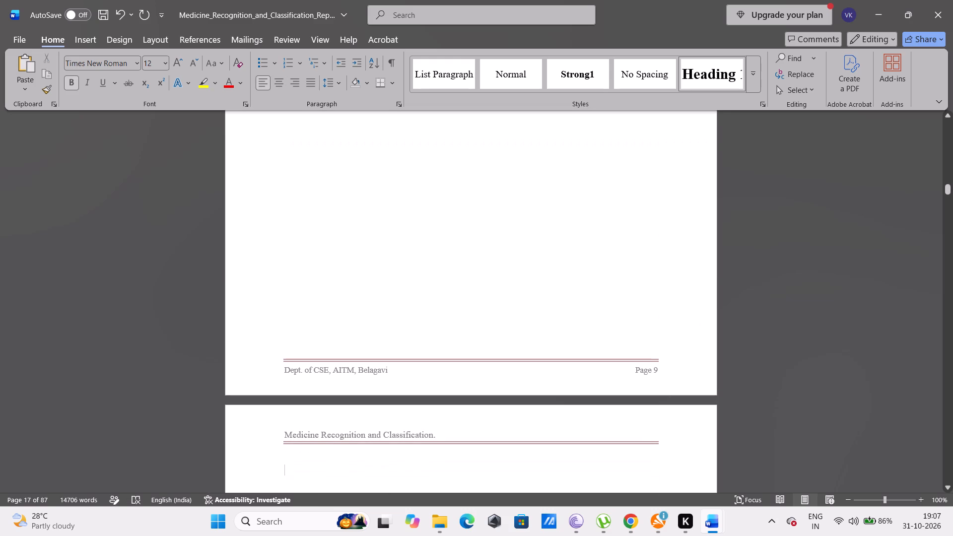
{"action": "key", "text": "BackSpace"}
{"action": "key", "text": "BackSpace"}
{"action": "key", "text": "BackSpace"}
{"action": "key", "text": "BackSpace"}
{"action": "key", "text": "BackSpace"}
{"action": "scroll", "coordinate": [420, 180], "scroll_direction": "up", "scroll_amount": 1}
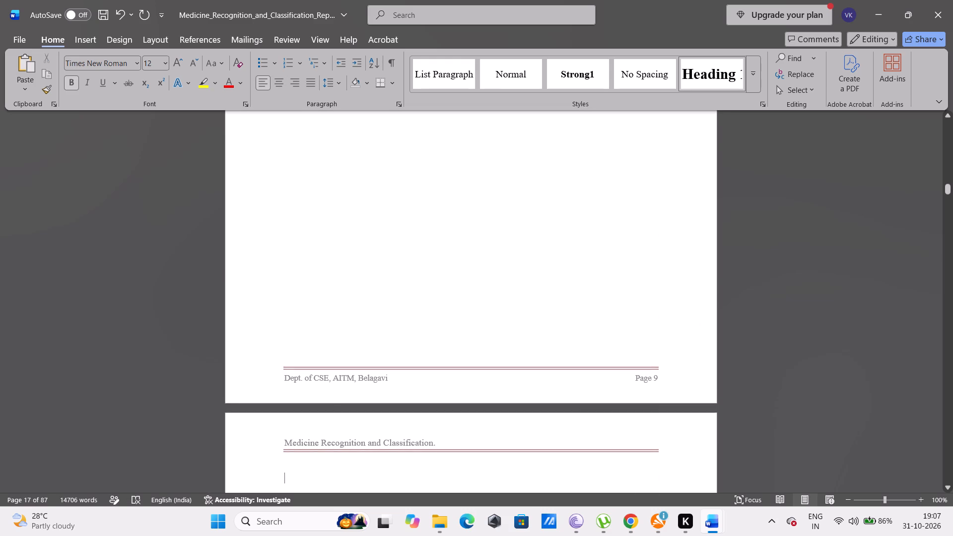
{"action": "scroll", "coordinate": [420, 180], "scroll_direction": "up", "scroll_amount": 4}
{"action": "scroll", "coordinate": [420, 180], "scroll_direction": "down", "scroll_amount": 1}
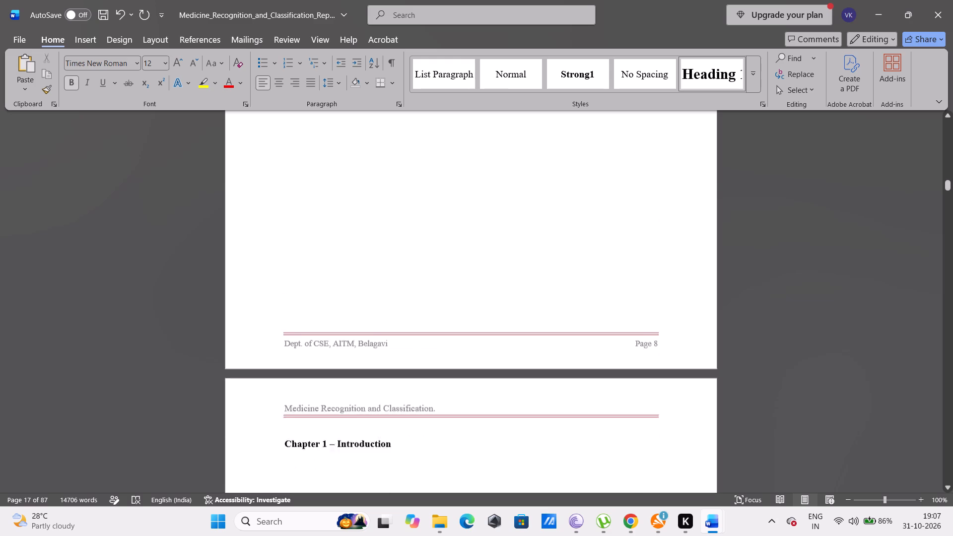
{"action": "scroll", "coordinate": [420, 180], "scroll_direction": "down", "scroll_amount": 1}
Append ":- " to the "Chapter 1 – Introduction" heading in section 1.6 and paste the cut summary paragraph after it.
{"action": "left_click", "coordinate": [406, 372]}
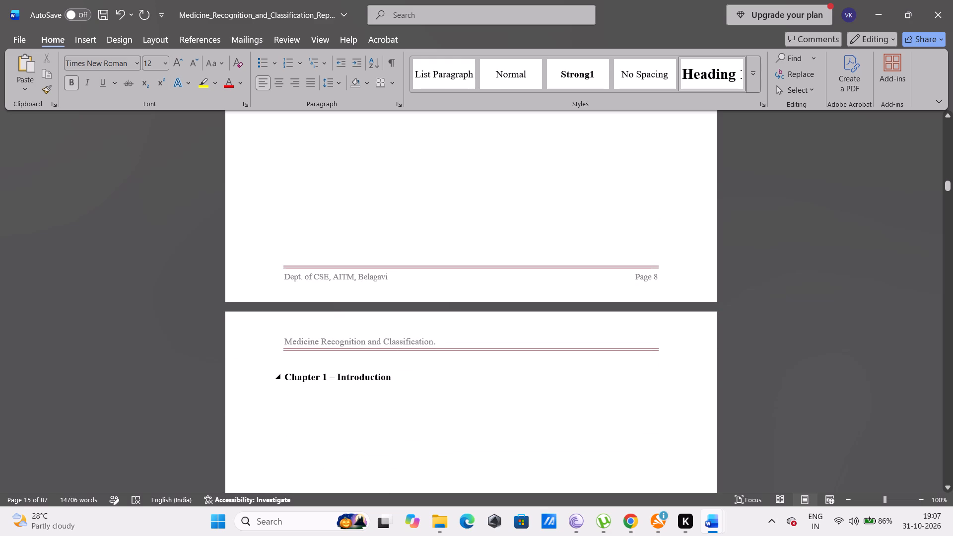
{"action": "key", "text": "shift+colon"}
{"action": "type", "text": "-"}
{"action": "key", "text": "space"}
{"action": "key", "text": "ctrl+v"}
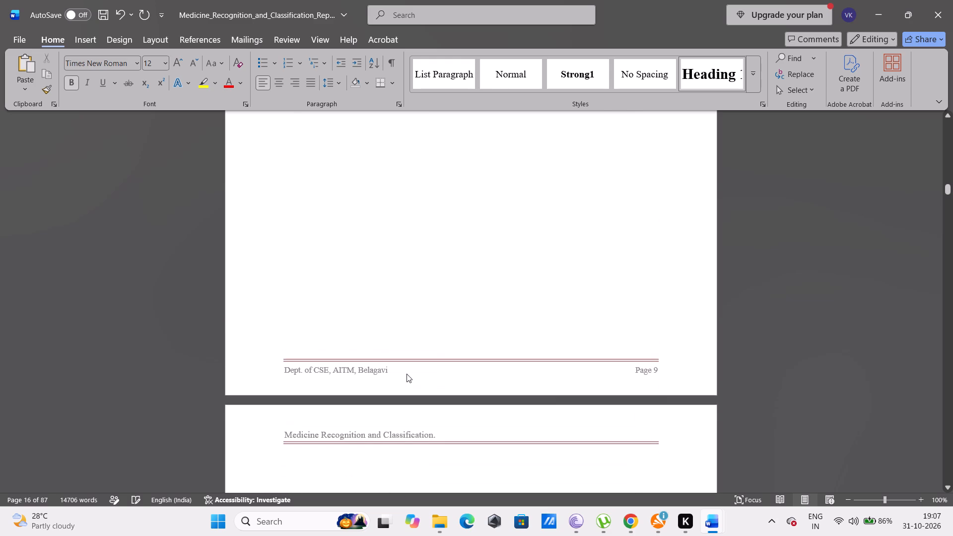
{"action": "scroll", "coordinate": [407, 374], "scroll_direction": "up", "scroll_amount": 1}
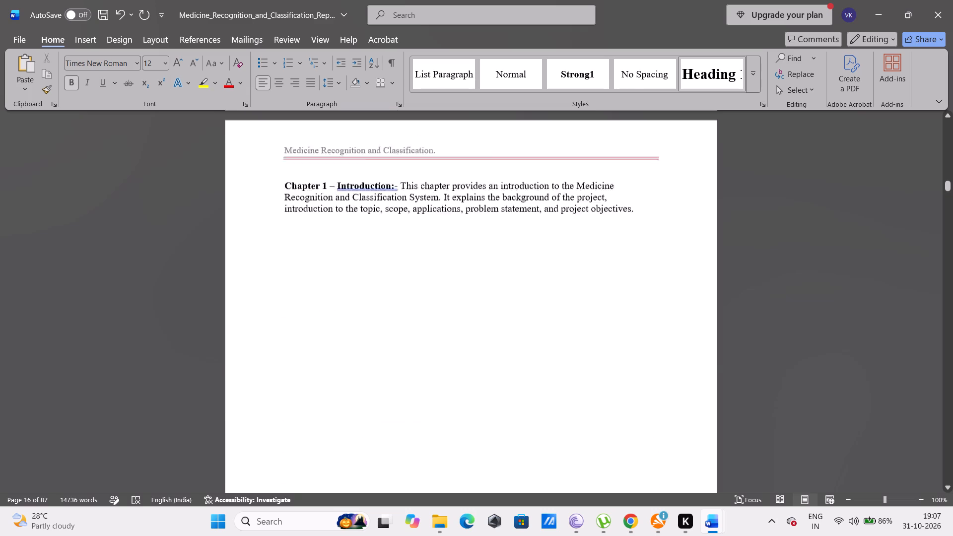
{"action": "scroll", "coordinate": [407, 374], "scroll_direction": "up", "scroll_amount": 1}
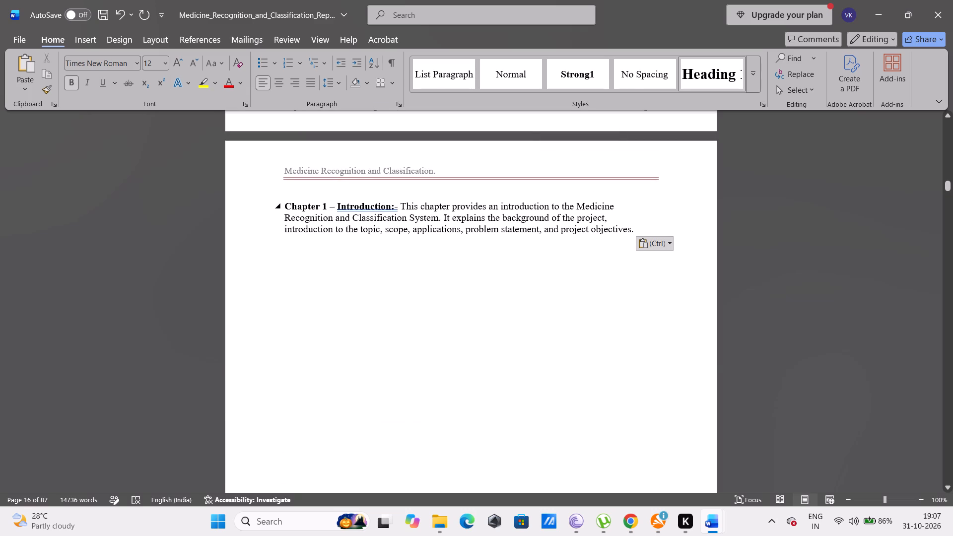
{"action": "left_click_drag", "start_coordinate": [452, 210], "coordinate": [647, 230]}
{"action": "left_click", "coordinate": [647, 230]}
Left-align the "Chapter 2 – Literature Survey" heading that follows the Chapter 1 summary and set its font size to 12.
{"action": "scroll", "coordinate": [526, 364], "scroll_direction": "down", "scroll_amount": 4}
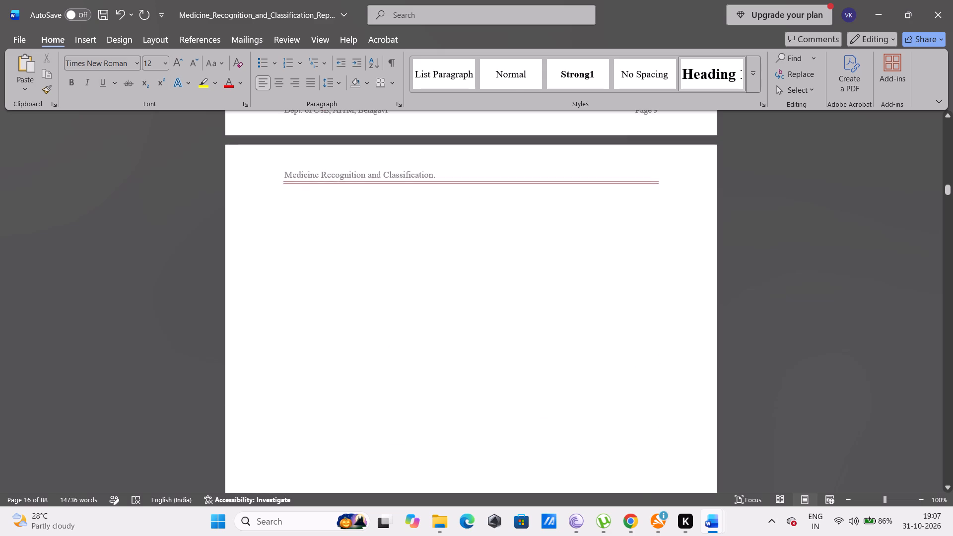
{"action": "scroll", "coordinate": [526, 364], "scroll_direction": "down", "scroll_amount": 9}
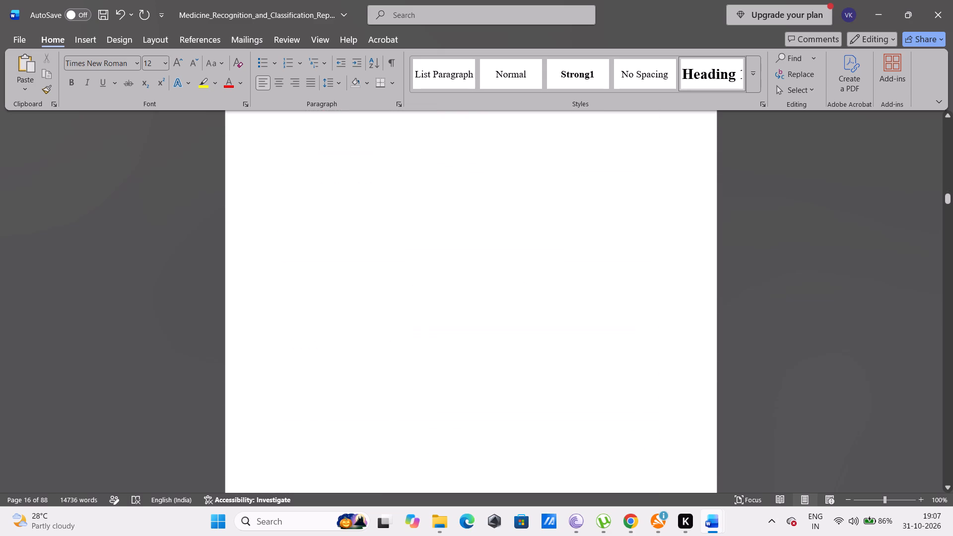
{"action": "scroll", "coordinate": [526, 364], "scroll_direction": "up", "scroll_amount": 2}
{"action": "left_click", "coordinate": [401, 293]}
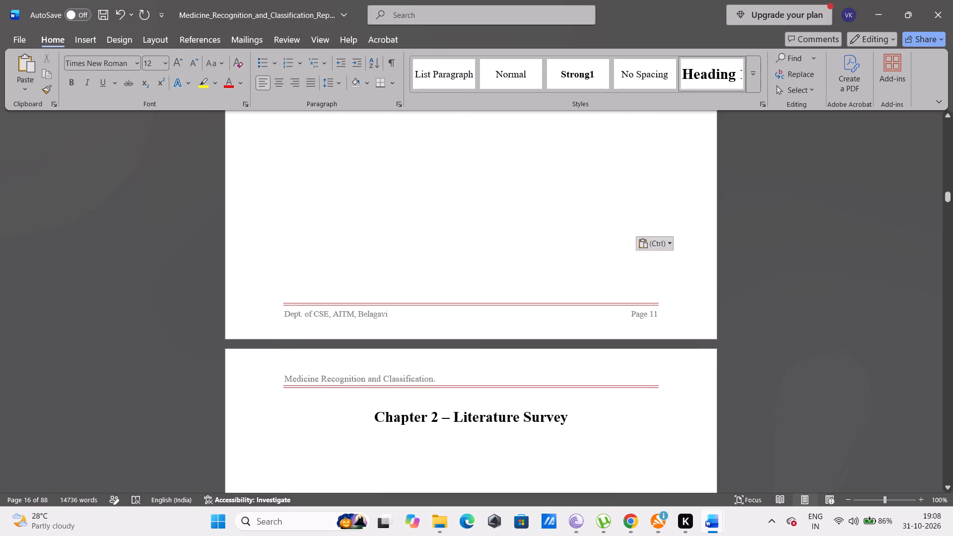
{"action": "left_click", "coordinate": [370, 414]}
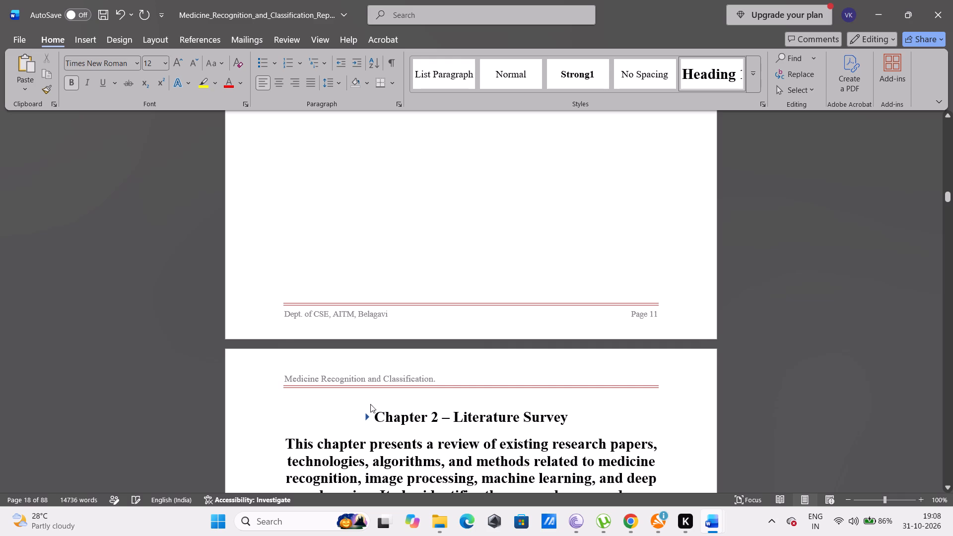
{"action": "left_click", "coordinate": [367, 416]}
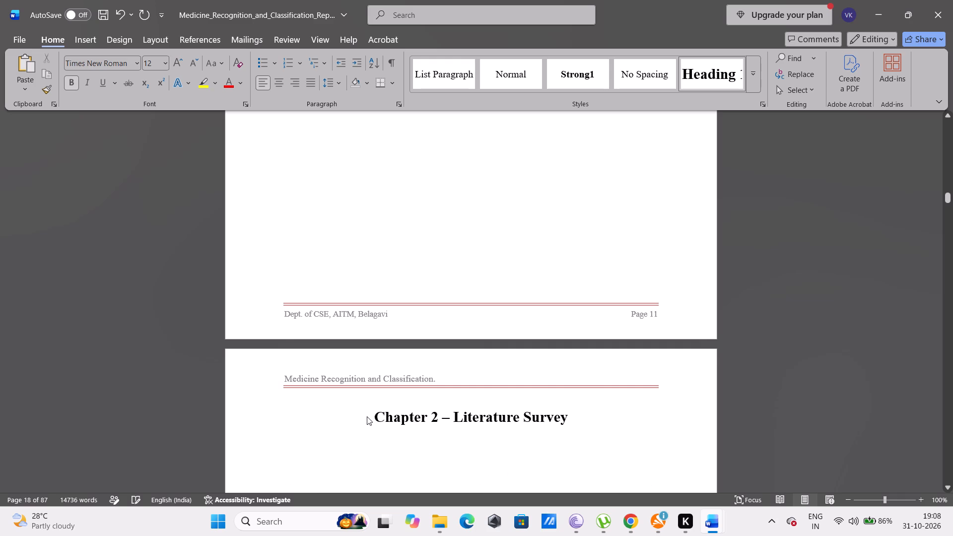
{"action": "triple_click", "coordinate": [438, 416]}
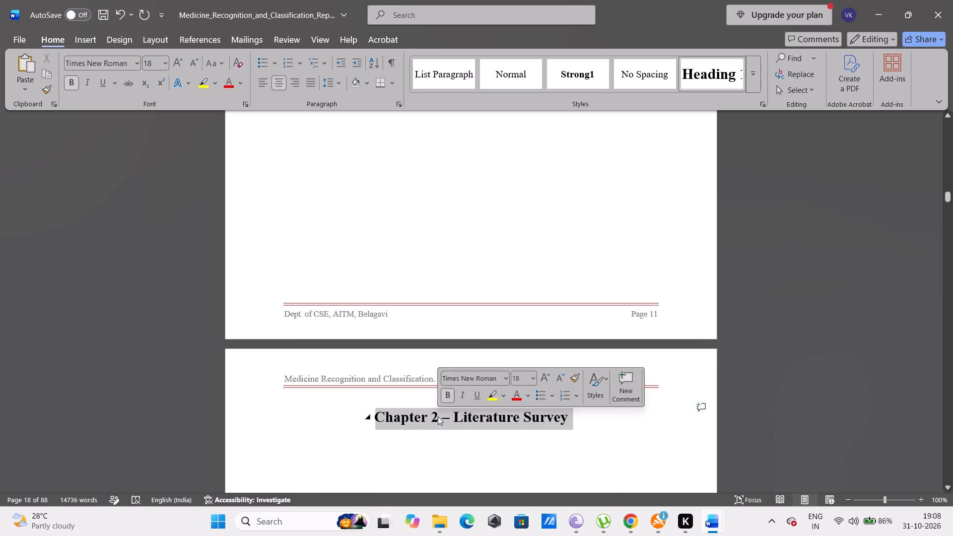
{"action": "left_click", "coordinate": [264, 80]}
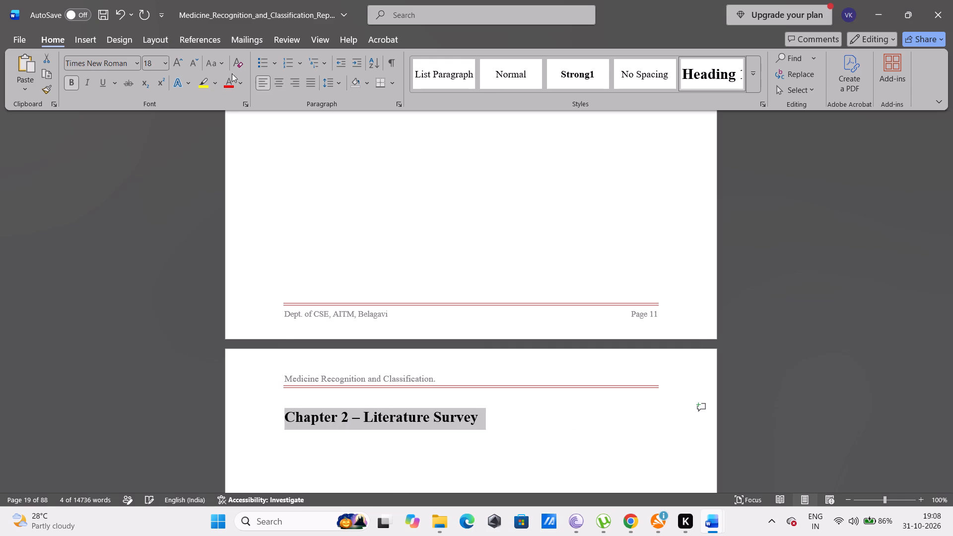
{"action": "double_click", "coordinate": [194, 56]}
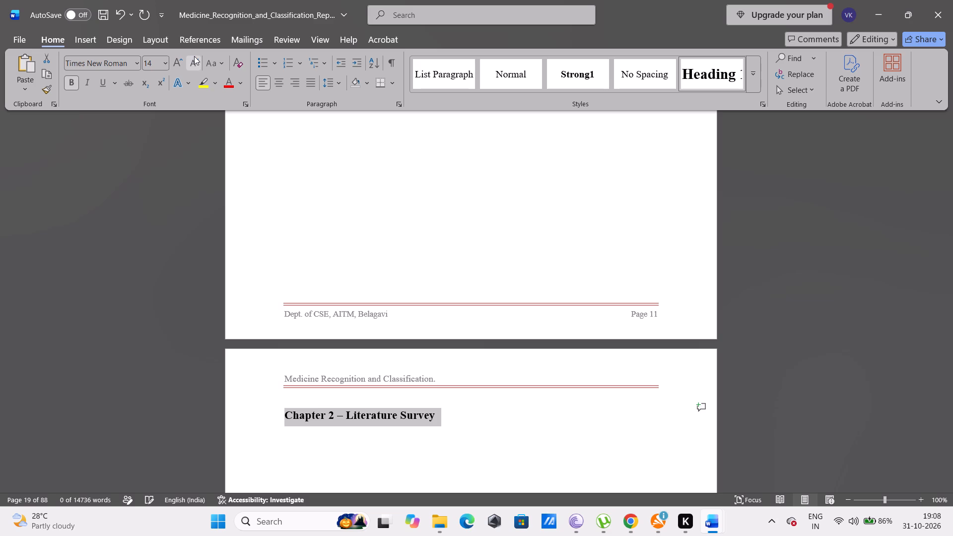
{"action": "left_click", "coordinate": [199, 59]}
{"action": "left_click", "coordinate": [257, 219]}
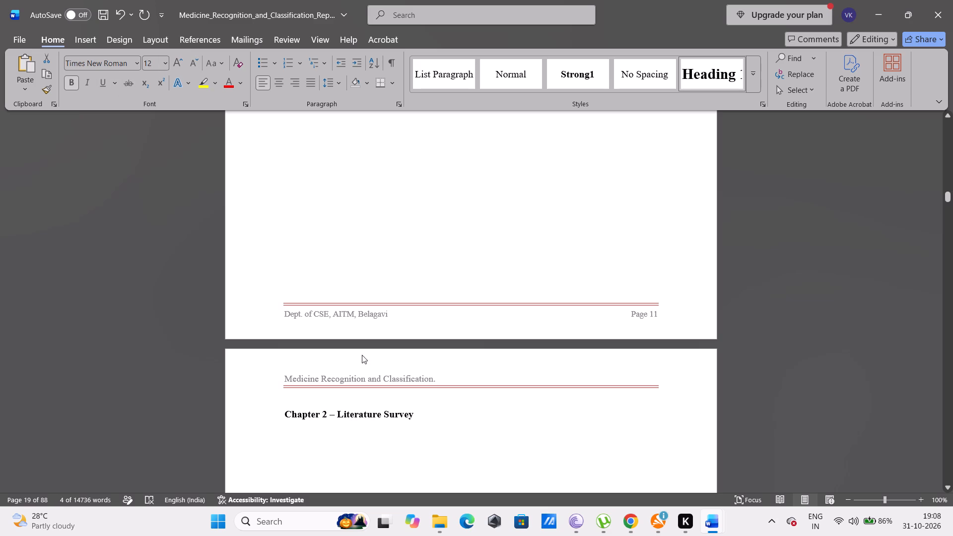
Cut the "Chapter 2 – Literature Survey" heading and paste it on a new line after the Chapter 1 summary paragraph.
{"action": "triple_click", "coordinate": [327, 413]}
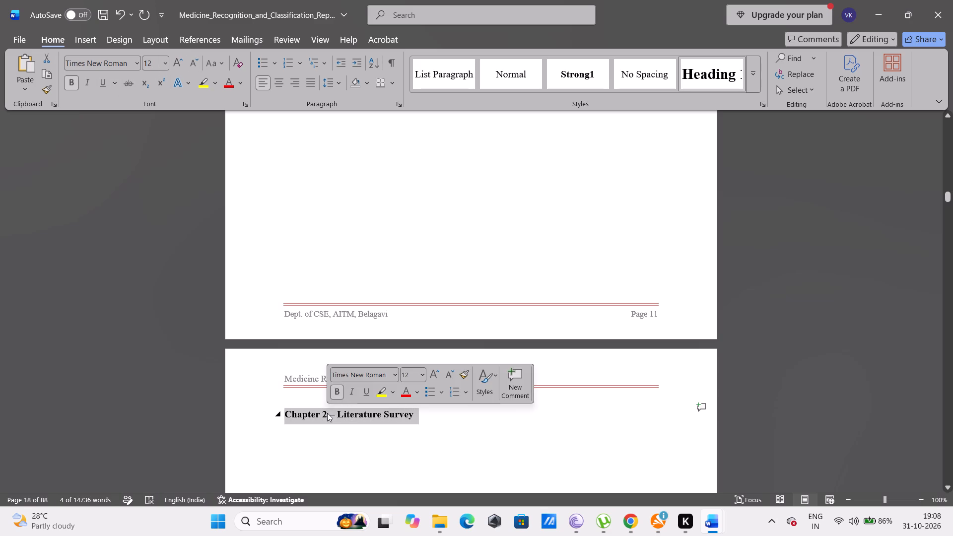
{"action": "key", "text": "ctrl+x"}
{"action": "scroll", "coordinate": [327, 413], "scroll_direction": "up", "scroll_amount": 7}
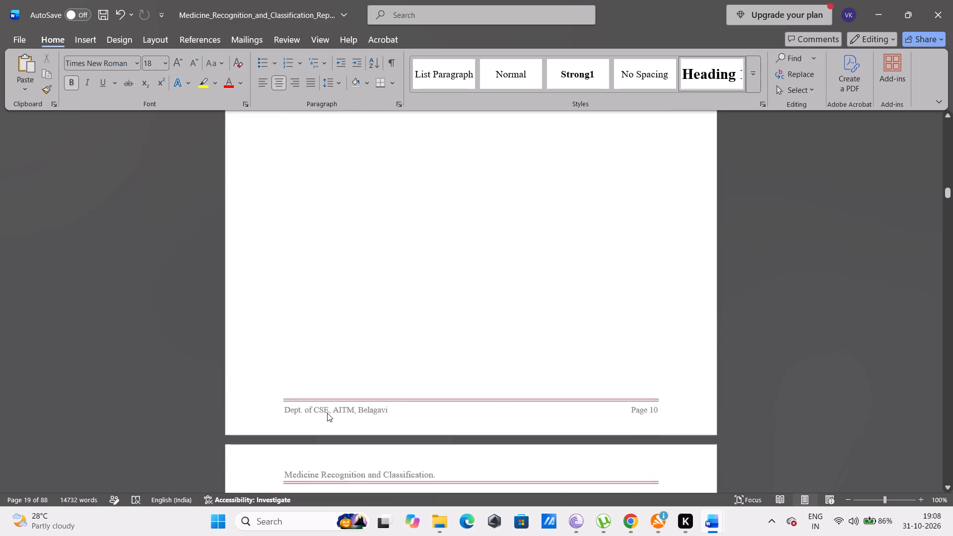
{"action": "scroll", "coordinate": [327, 413], "scroll_direction": "up", "scroll_amount": 1}
{"action": "scroll", "coordinate": [327, 413], "scroll_direction": "down", "scroll_amount": 1}
{"action": "left_click", "coordinate": [637, 324]}
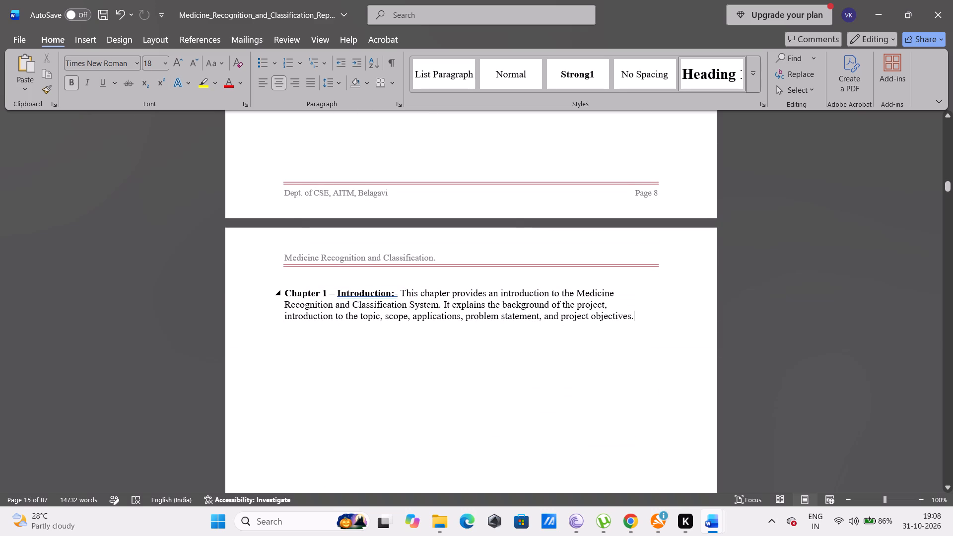
{"action": "key", "text": "Return"}
{"action": "key", "text": "ctrl+v"}
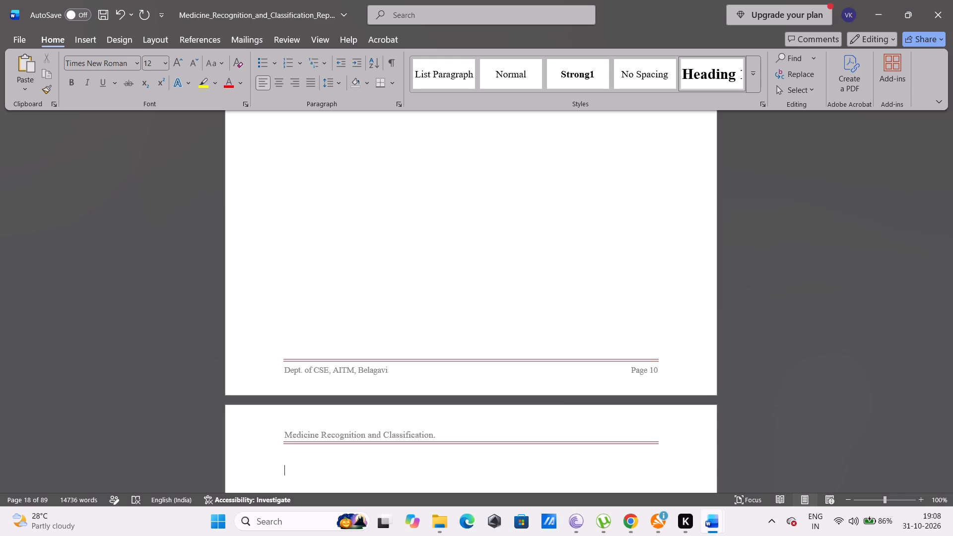
Look through the report's pages from the certificate to section 1.5, checking the layout and the gaps between pages.
{"action": "scroll", "coordinate": [637, 324], "scroll_direction": "up", "scroll_amount": 8}
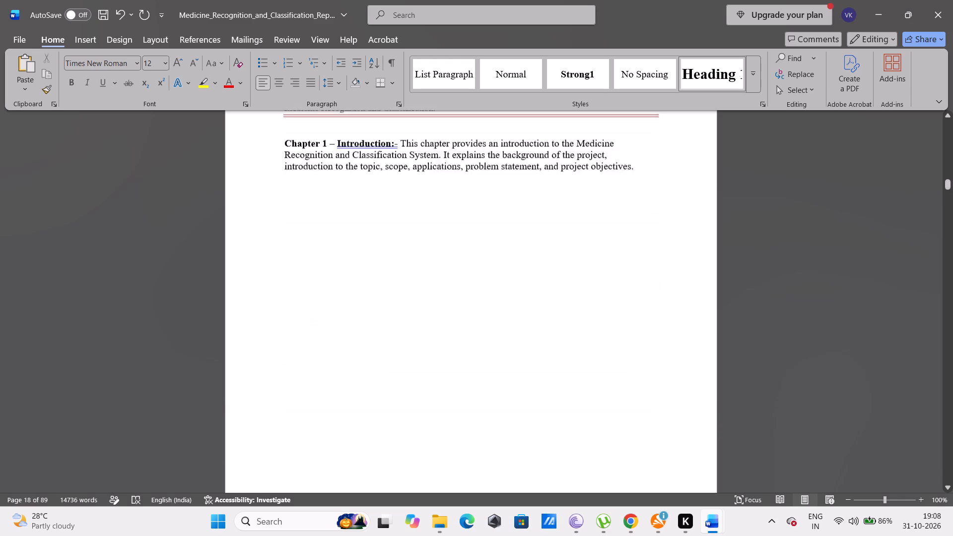
{"action": "scroll", "coordinate": [637, 324], "scroll_direction": "up", "scroll_amount": 12}
{"action": "scroll", "coordinate": [637, 324], "scroll_direction": "down", "scroll_amount": 8}
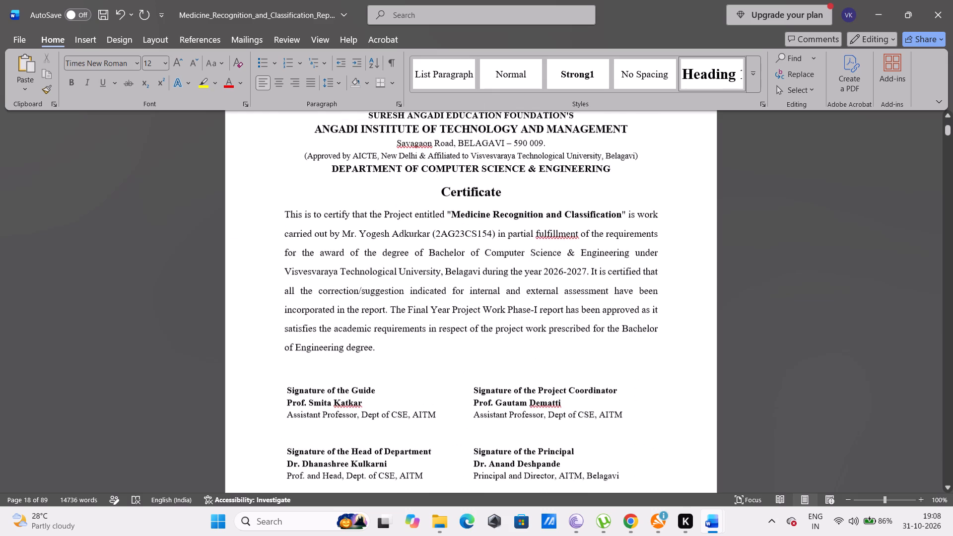
{"action": "scroll", "coordinate": [637, 324], "scroll_direction": "down", "scroll_amount": 14}
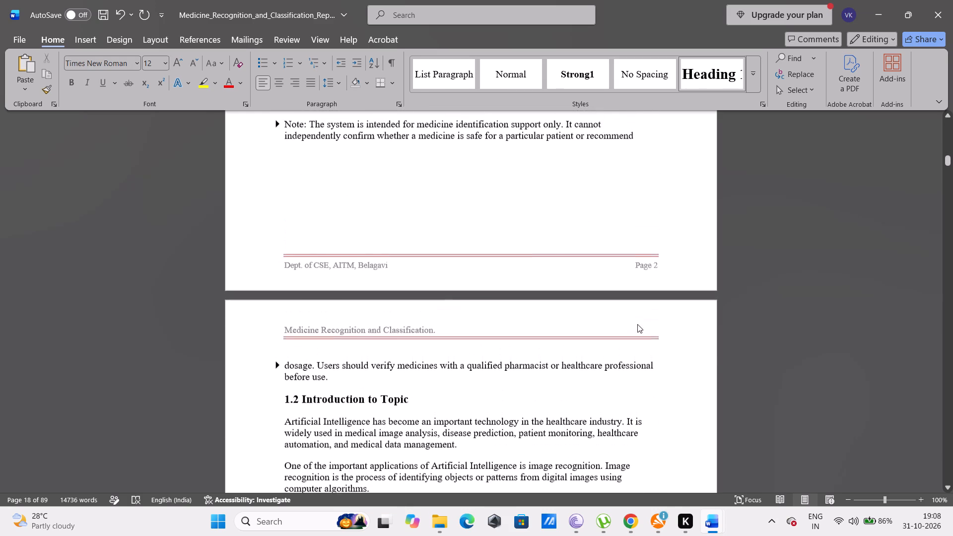
{"action": "scroll", "coordinate": [637, 324], "scroll_direction": "down", "scroll_amount": 6}
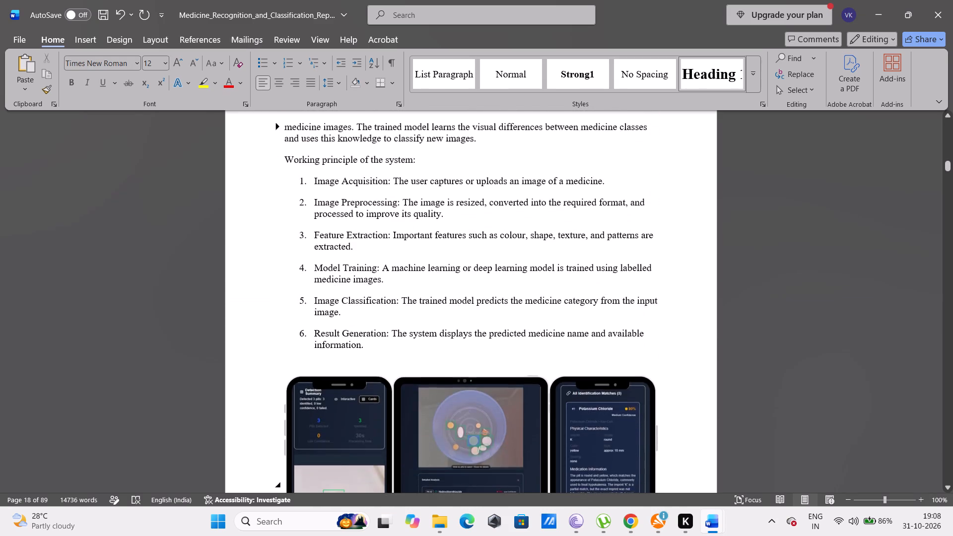
{"action": "scroll", "coordinate": [637, 324], "scroll_direction": "down", "scroll_amount": 5}
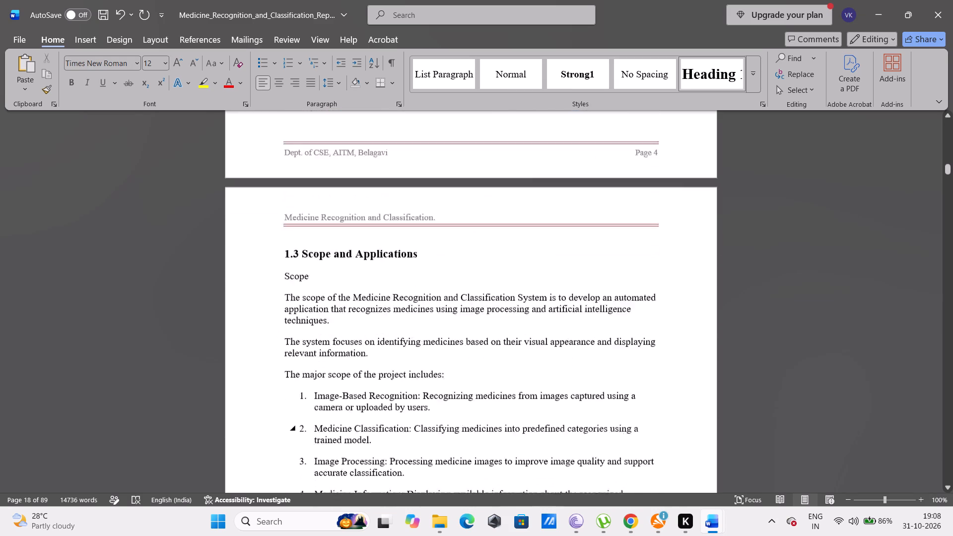
{"action": "scroll", "coordinate": [637, 324], "scroll_direction": "down", "scroll_amount": 5}
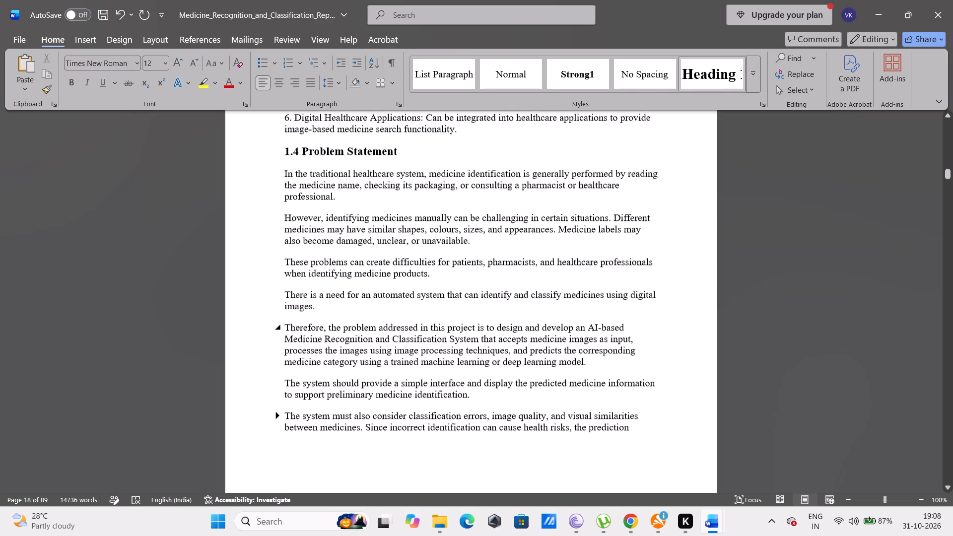
{"action": "scroll", "coordinate": [637, 324], "scroll_direction": "down", "scroll_amount": 2}
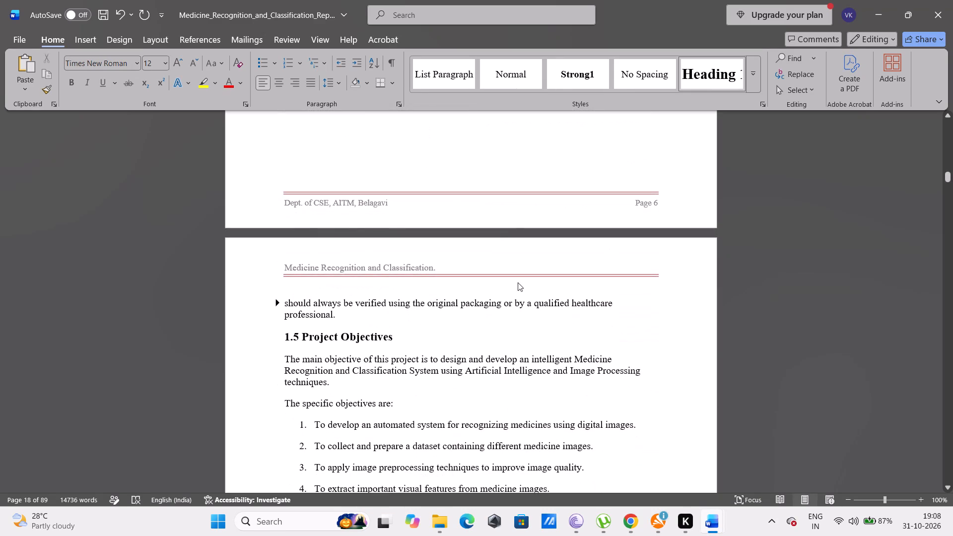
Place the cursor at the end of the "The system must also consider classification errors" text before the page 6 gap in section 1.4.
{"action": "left_click", "coordinate": [404, 144]}
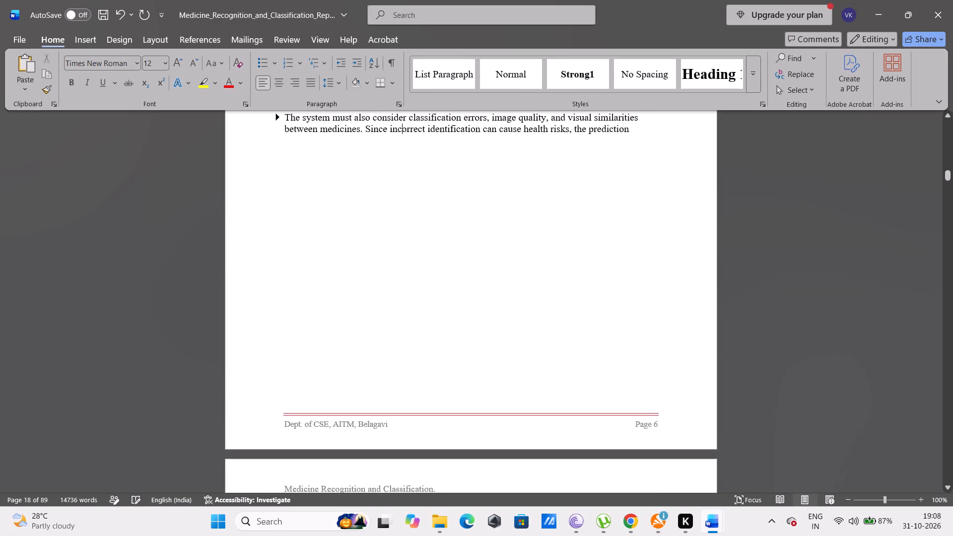
{"action": "left_click", "coordinate": [435, 200]}
{"action": "left_click", "coordinate": [691, 136]}
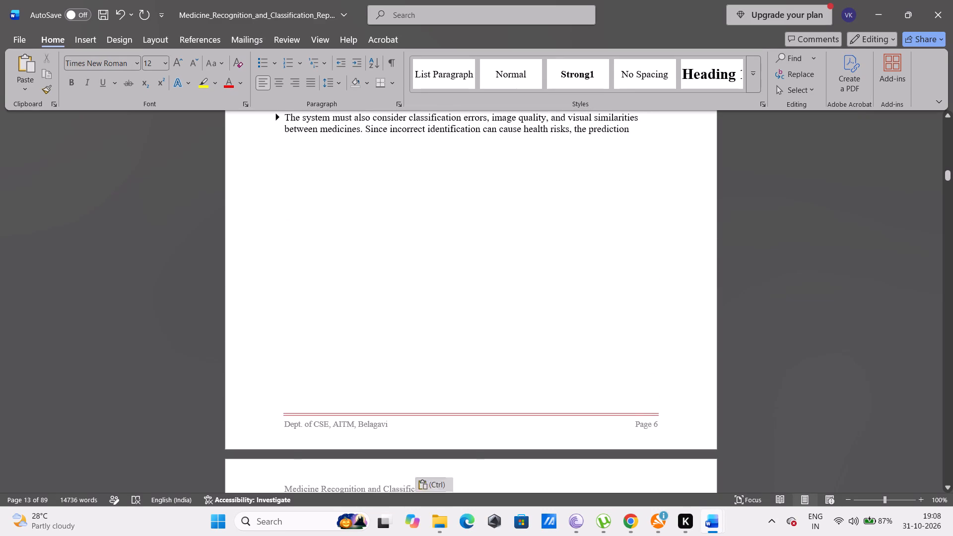
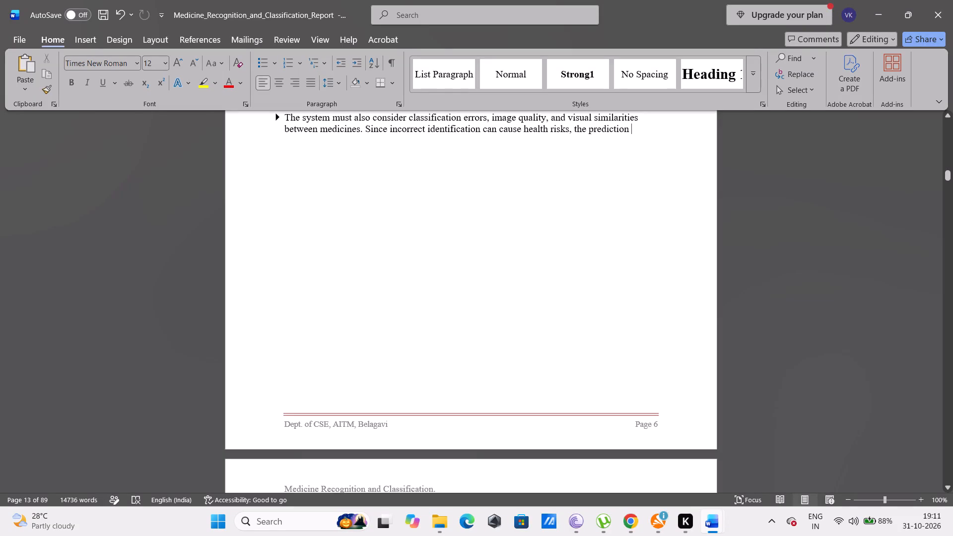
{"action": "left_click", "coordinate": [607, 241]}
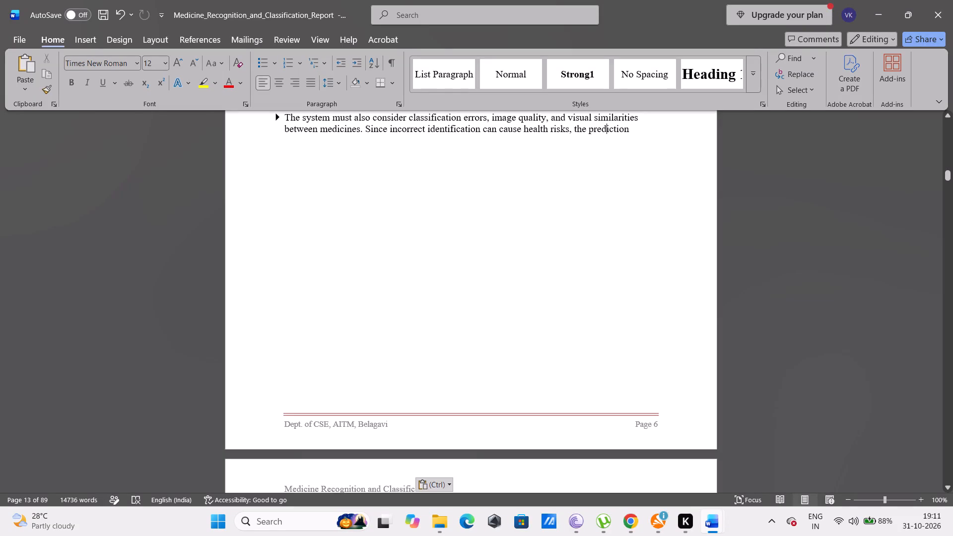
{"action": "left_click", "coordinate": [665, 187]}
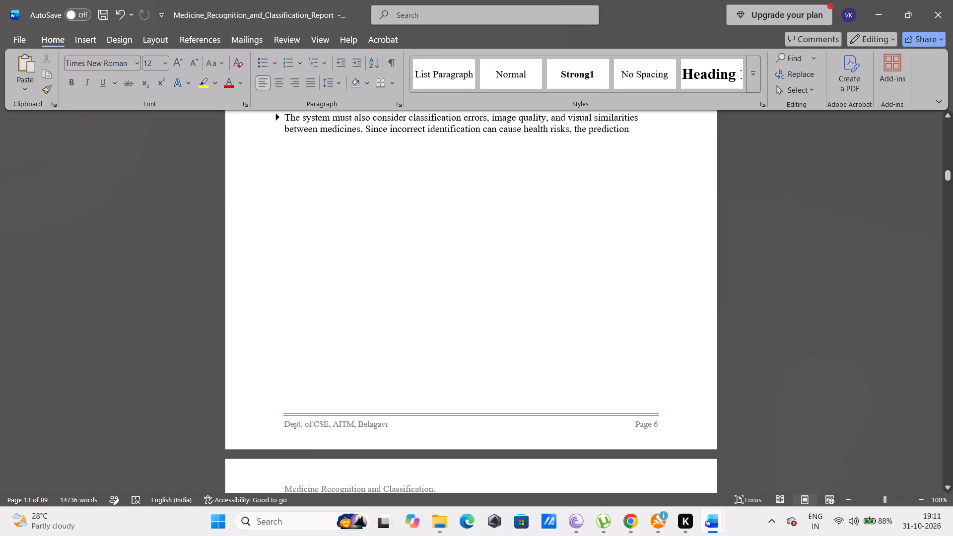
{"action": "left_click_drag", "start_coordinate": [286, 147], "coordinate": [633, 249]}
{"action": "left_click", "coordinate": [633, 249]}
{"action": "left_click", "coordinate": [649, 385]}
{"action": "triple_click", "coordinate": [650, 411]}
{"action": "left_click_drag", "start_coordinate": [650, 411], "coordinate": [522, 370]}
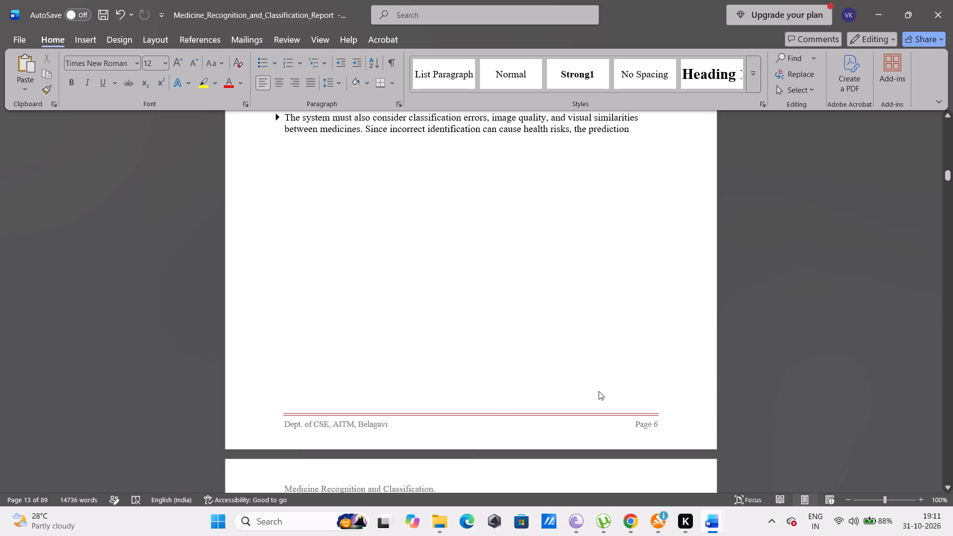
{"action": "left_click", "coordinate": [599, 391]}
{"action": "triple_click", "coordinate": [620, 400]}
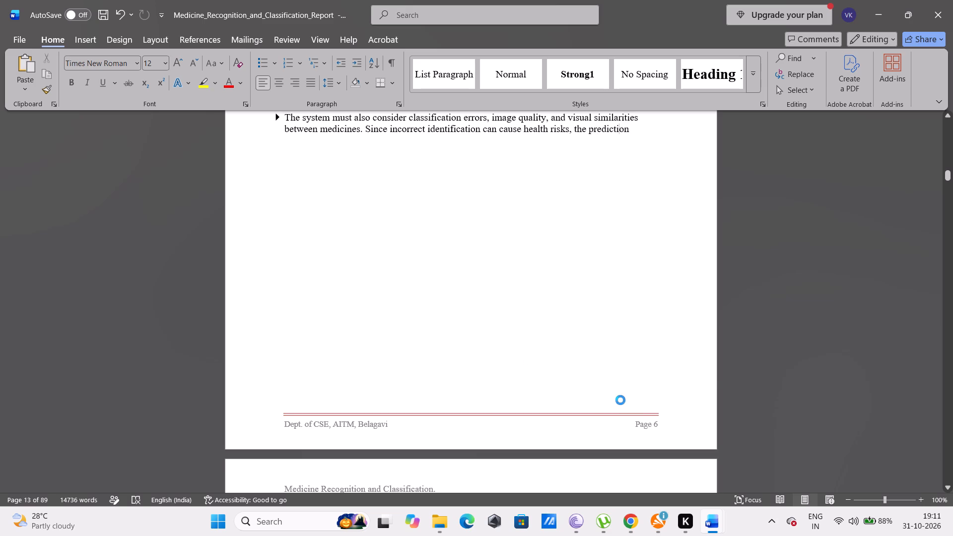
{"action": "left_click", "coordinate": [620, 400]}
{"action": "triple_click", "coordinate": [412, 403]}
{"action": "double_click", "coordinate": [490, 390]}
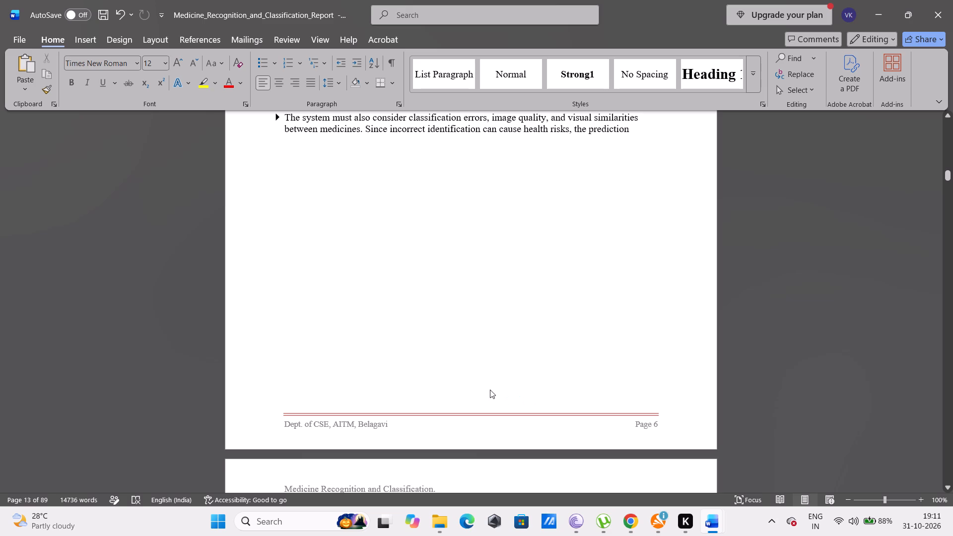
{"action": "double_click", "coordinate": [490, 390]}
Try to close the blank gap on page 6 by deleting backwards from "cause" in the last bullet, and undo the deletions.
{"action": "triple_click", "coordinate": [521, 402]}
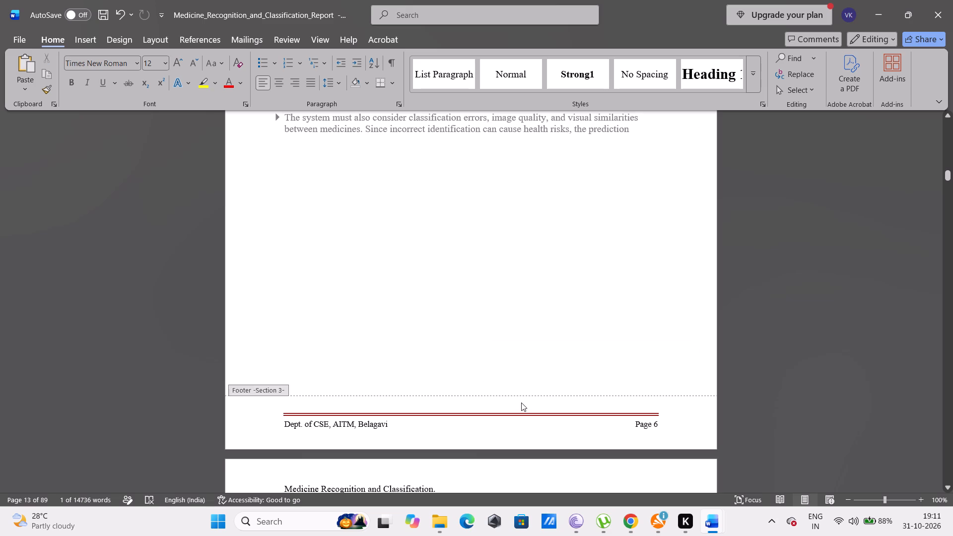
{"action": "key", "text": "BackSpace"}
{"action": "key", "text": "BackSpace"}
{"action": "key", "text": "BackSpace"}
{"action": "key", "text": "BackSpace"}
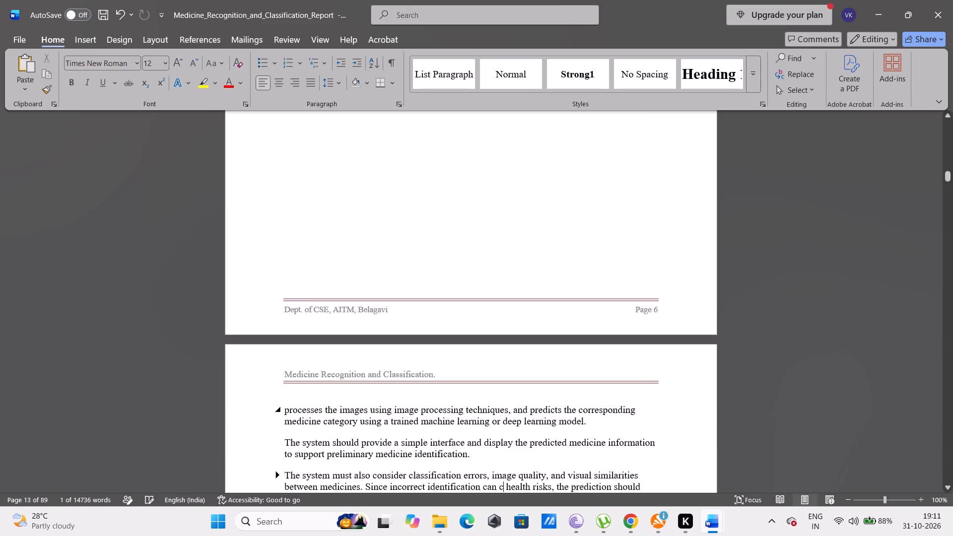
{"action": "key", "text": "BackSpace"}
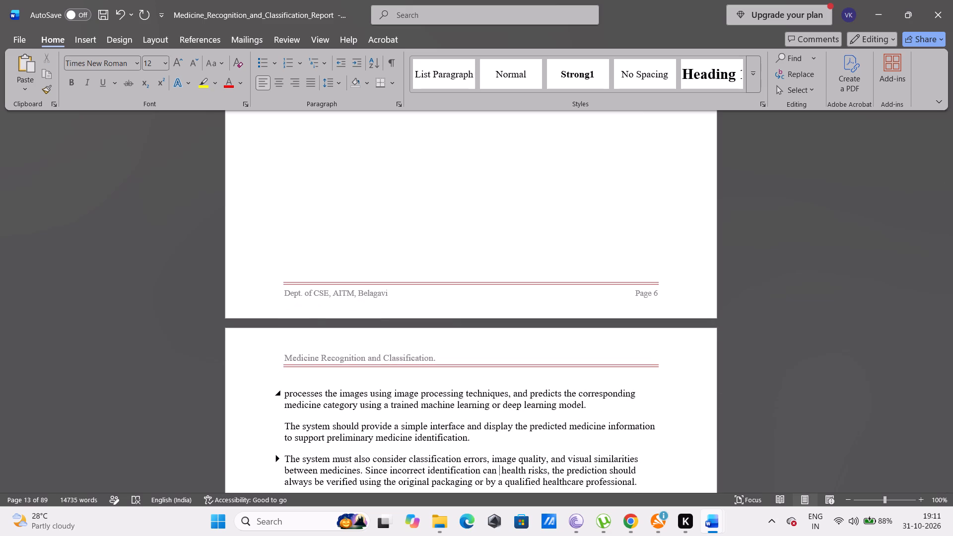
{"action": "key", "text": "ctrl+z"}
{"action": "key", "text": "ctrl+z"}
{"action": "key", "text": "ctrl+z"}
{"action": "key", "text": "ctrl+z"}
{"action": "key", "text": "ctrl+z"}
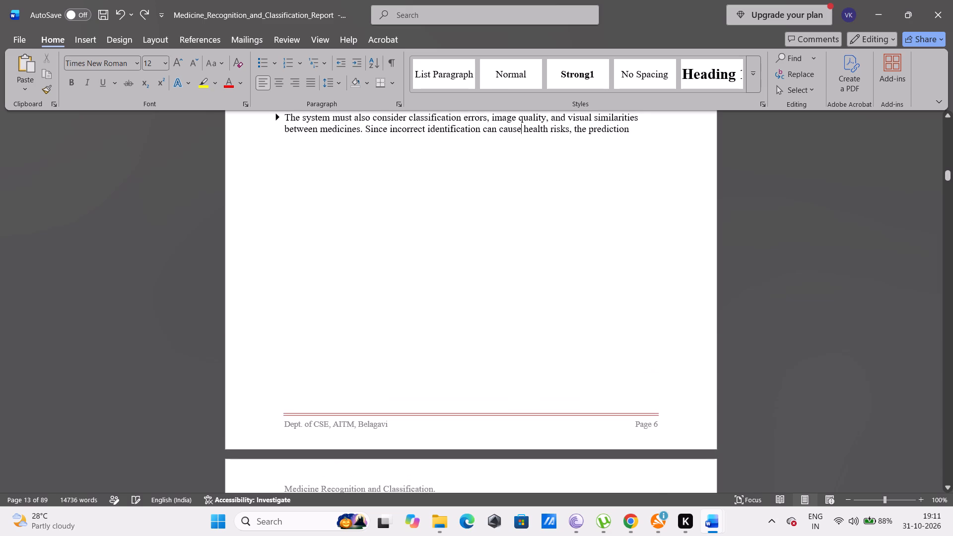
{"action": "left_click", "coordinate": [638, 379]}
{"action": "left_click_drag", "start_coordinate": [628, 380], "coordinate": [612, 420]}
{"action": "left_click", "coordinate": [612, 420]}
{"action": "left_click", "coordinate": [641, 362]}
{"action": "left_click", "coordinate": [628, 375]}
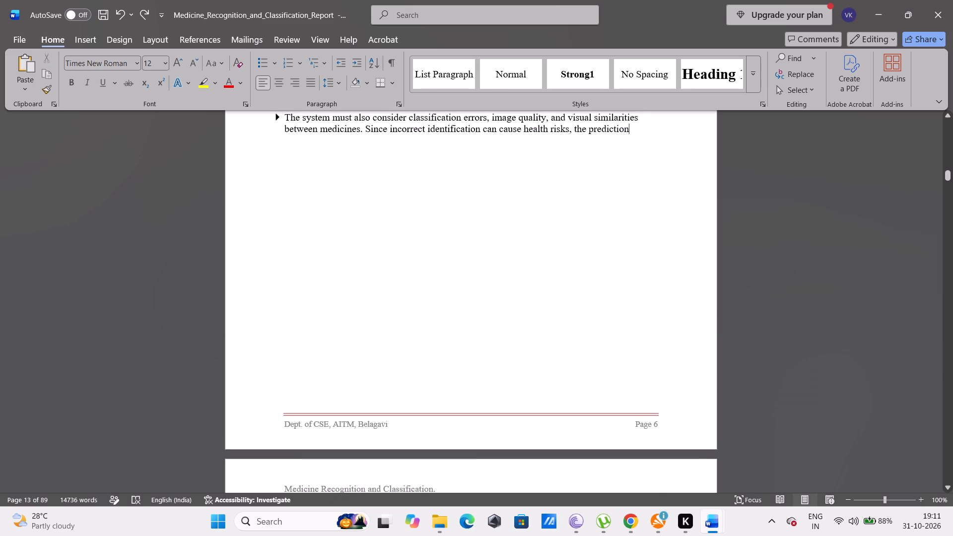
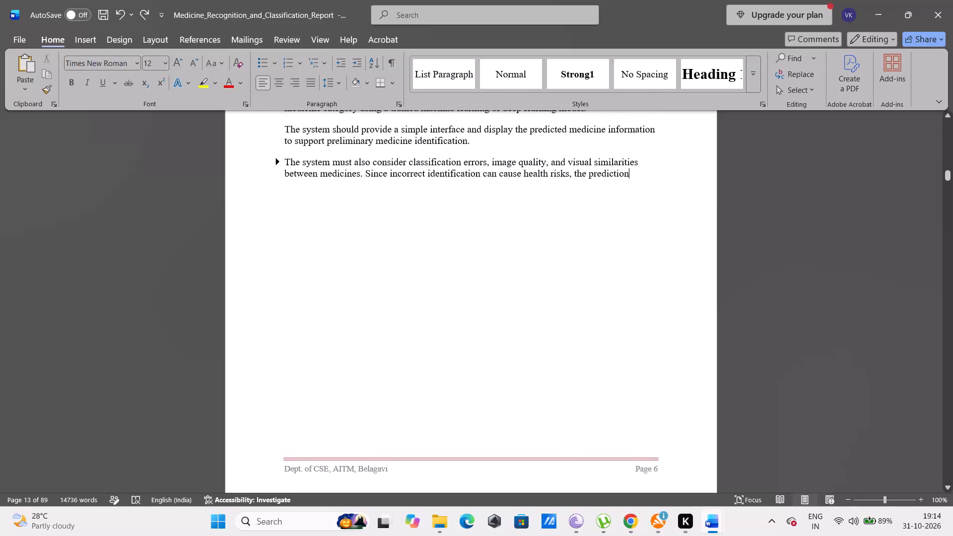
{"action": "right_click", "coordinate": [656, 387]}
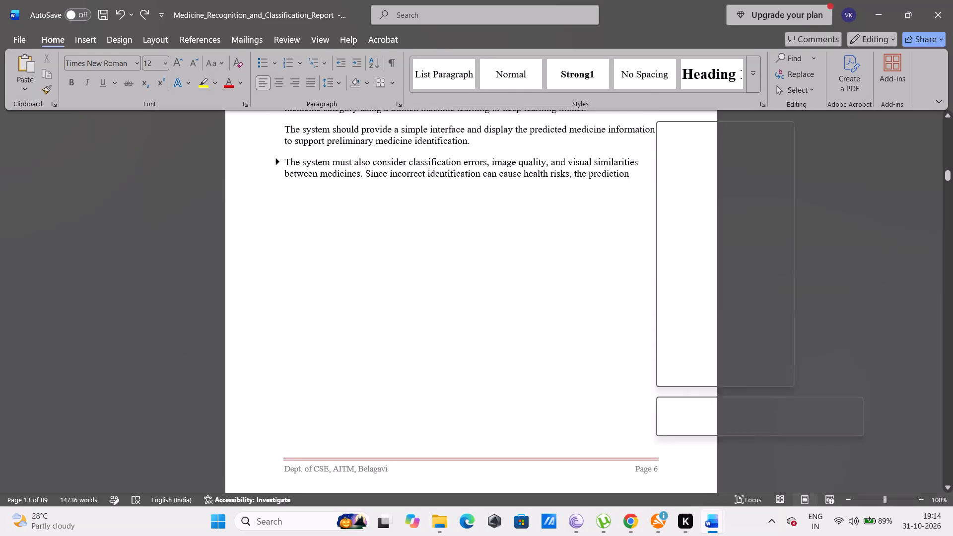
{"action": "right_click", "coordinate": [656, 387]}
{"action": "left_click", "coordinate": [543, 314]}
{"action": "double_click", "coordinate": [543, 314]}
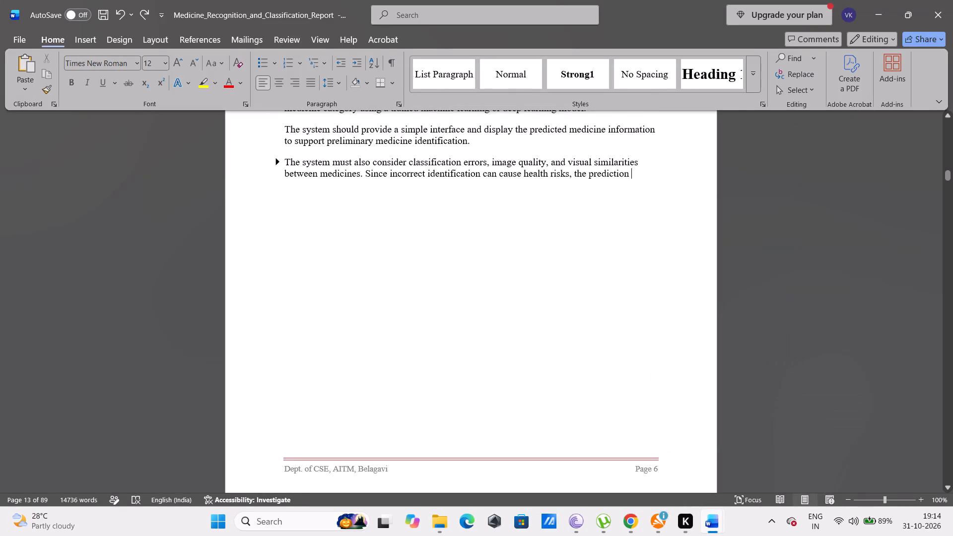
Place the cursor after "prediction" in the last bullet on page 6 and check where its sentence continues on the following page.
{"action": "left_click", "coordinate": [657, 219]}
{"action": "scroll", "coordinate": [657, 219], "scroll_direction": "down", "scroll_amount": 2}
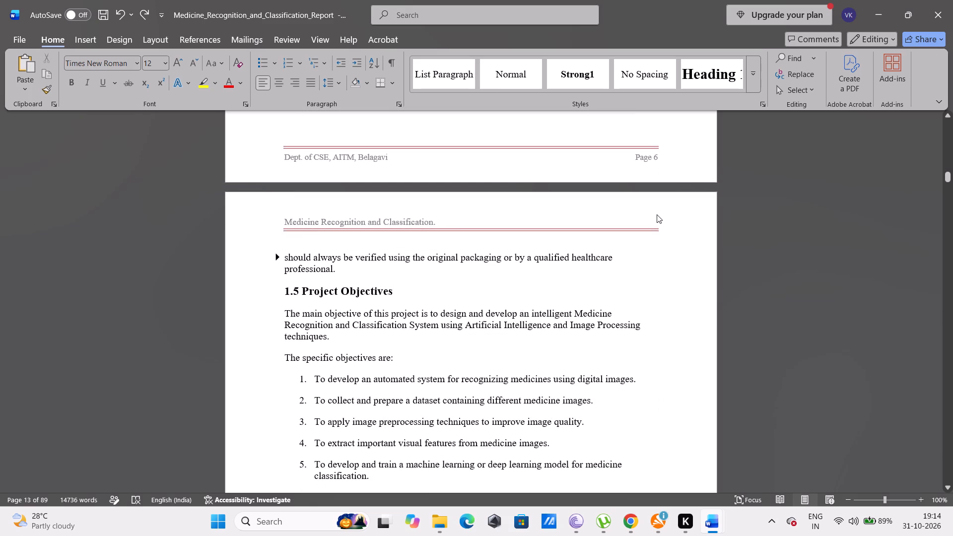
{"action": "scroll", "coordinate": [657, 214], "scroll_direction": "down", "scroll_amount": 1}
{"action": "scroll", "coordinate": [657, 214], "scroll_direction": "up", "scroll_amount": 1}
{"action": "left_click", "coordinate": [657, 214]}
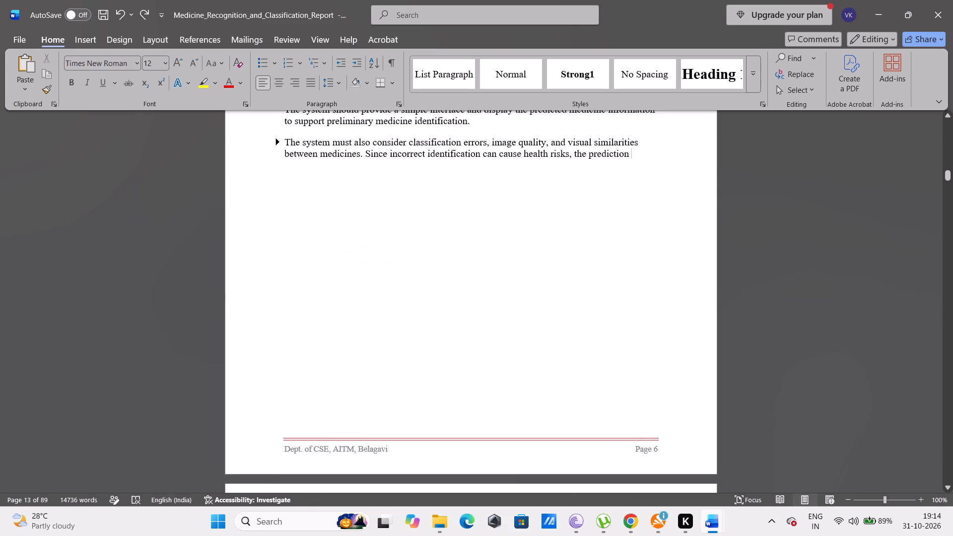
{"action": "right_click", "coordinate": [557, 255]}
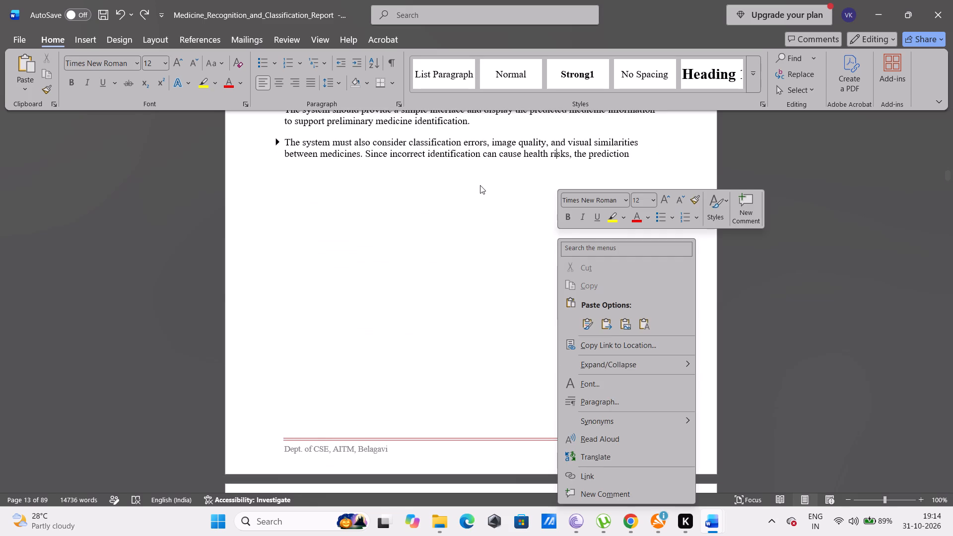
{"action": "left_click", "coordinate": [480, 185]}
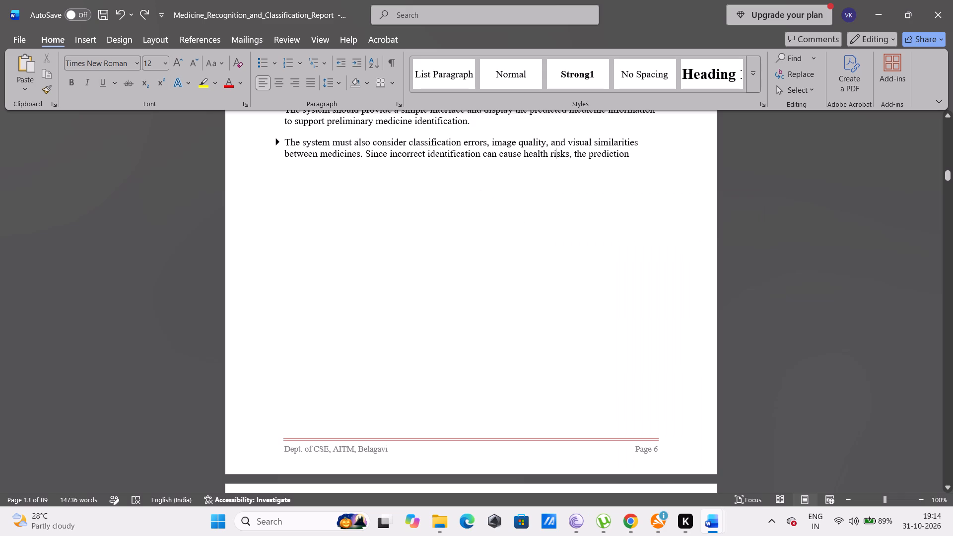
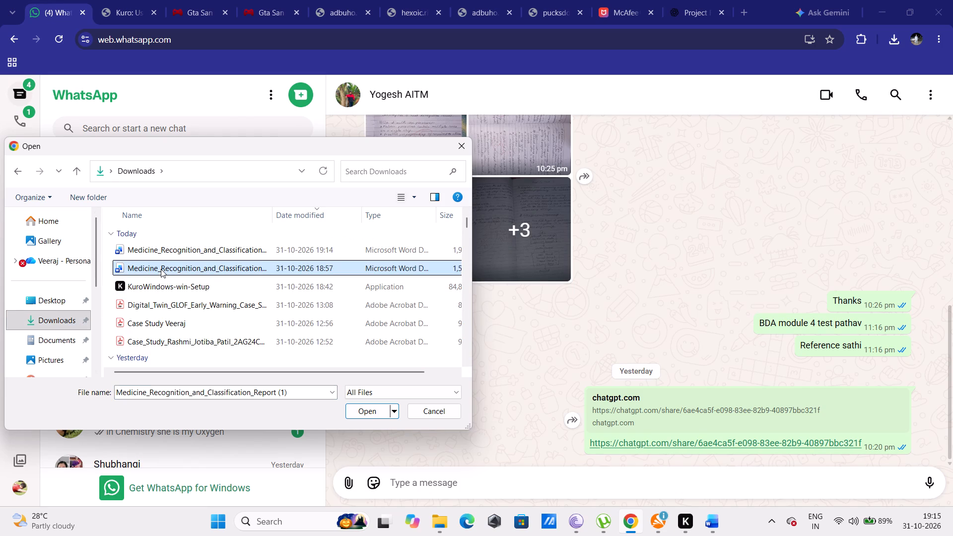
Choose the Medicine_Recognition_and_Classification_Report Word document from the Downloads folder as the file for the open WhatsApp chat.
{"action": "left_click", "coordinate": [162, 253]}
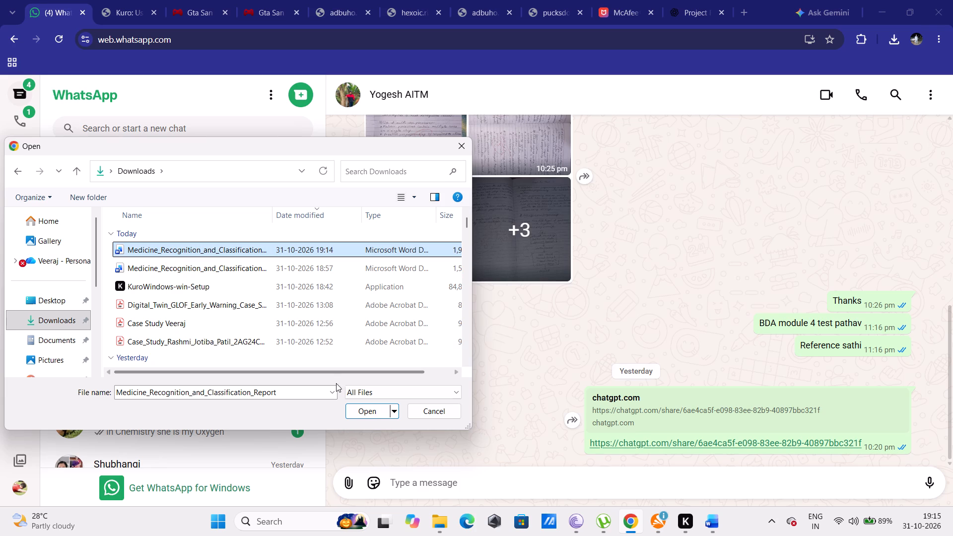